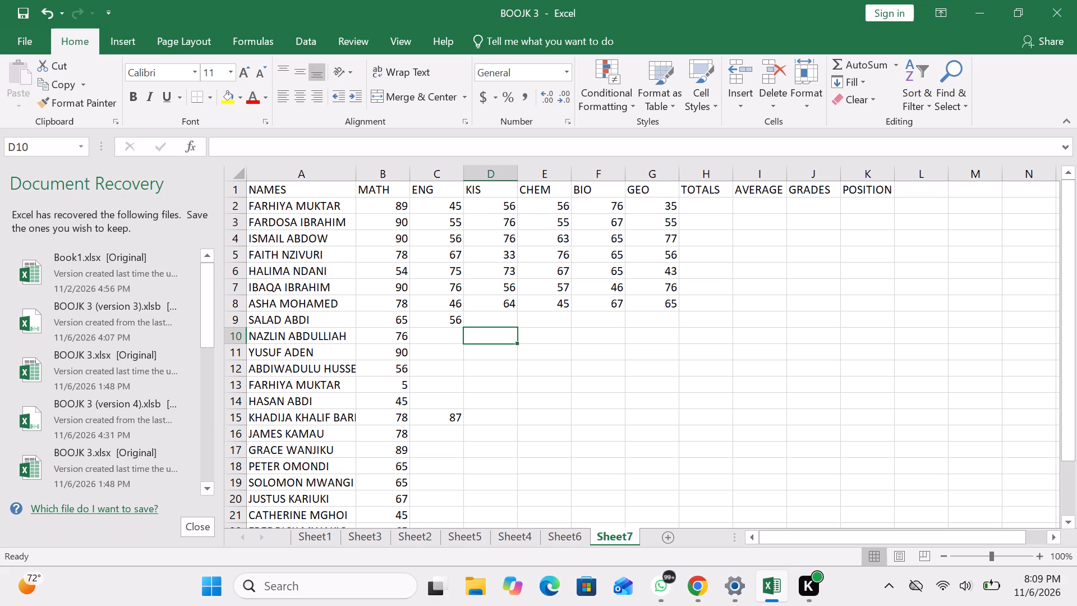
Enter the KIS marks 90, 58 and 89 in cells D10 to D12 of Sheet7.
{"action": "type", "text": "90"}
{"action": "key", "text": "Down"}
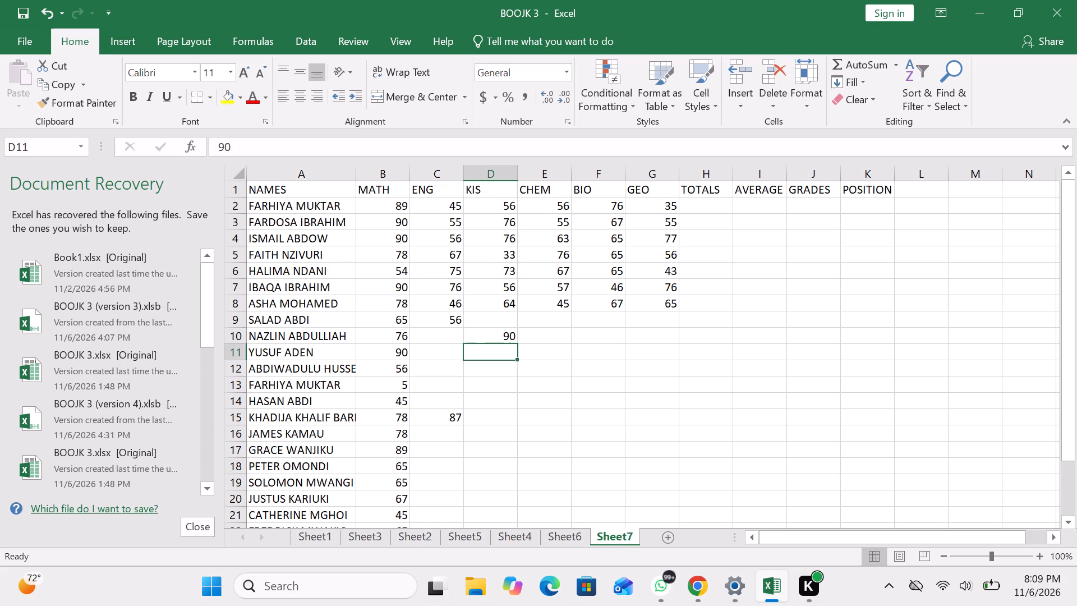
{"action": "type", "text": "58"}
{"action": "key", "text": "Down"}
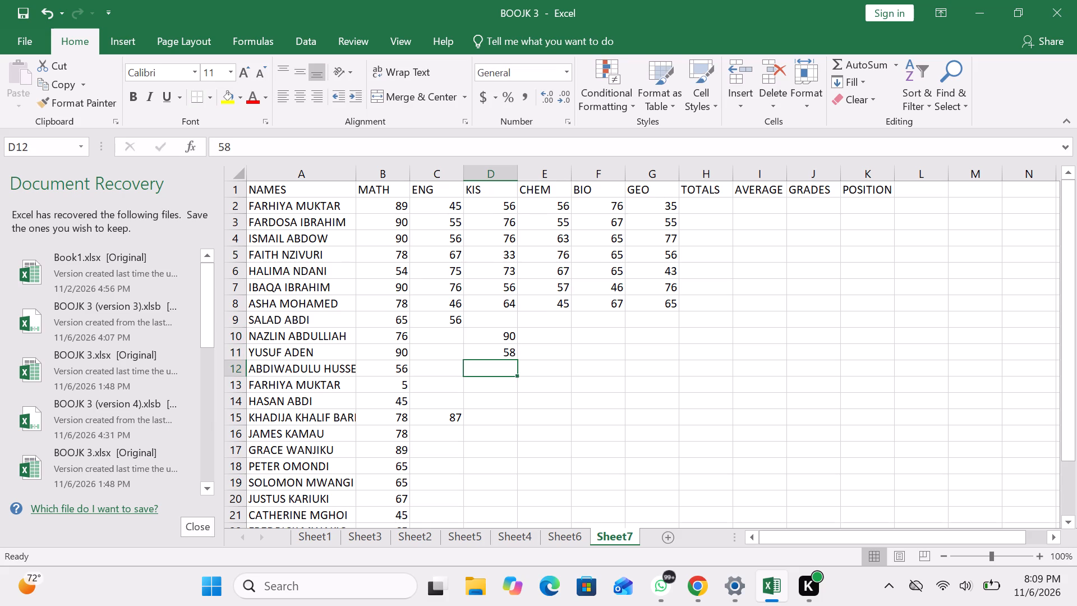
{"action": "type", "text": "89"}
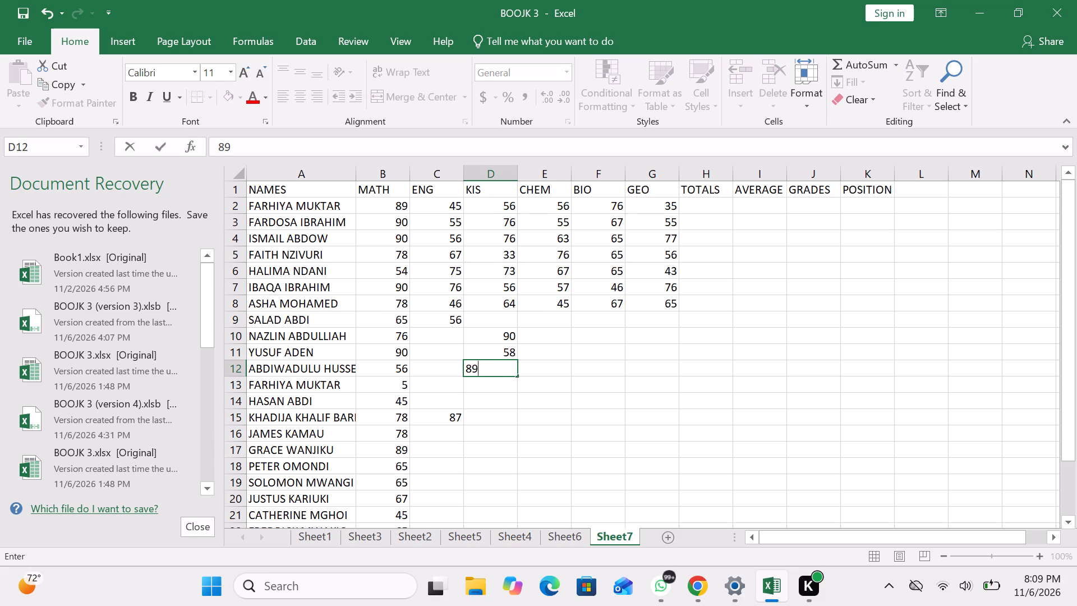
Fill in row 9 with the marks 78 for KIS, 98 for CHEM and 90 for BIO.
{"action": "left_click", "coordinate": [498, 327]}
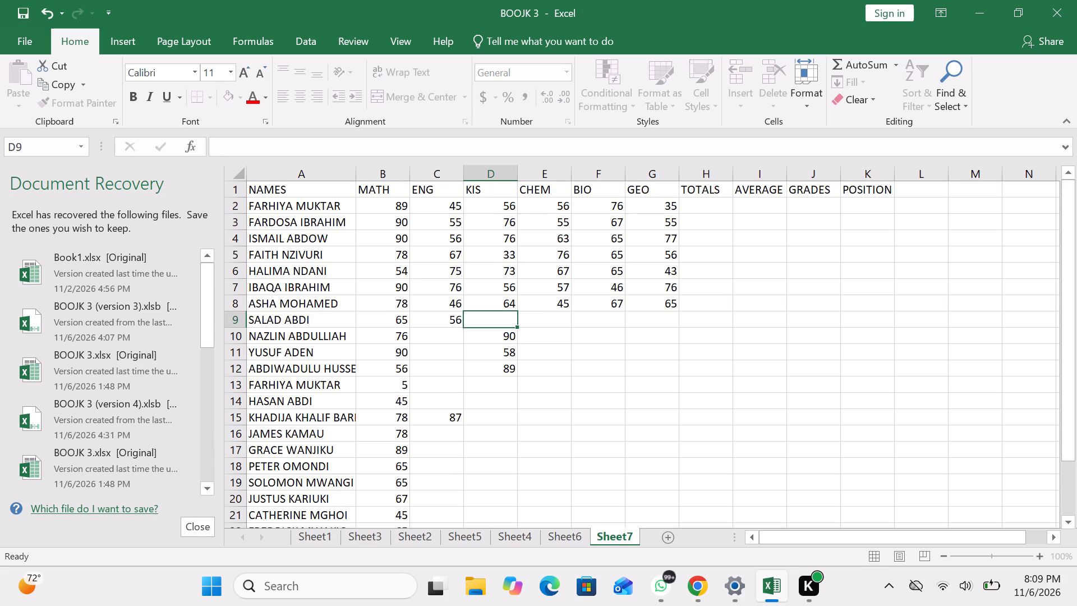
{"action": "type", "text": "78"}
{"action": "key", "text": "Right"}
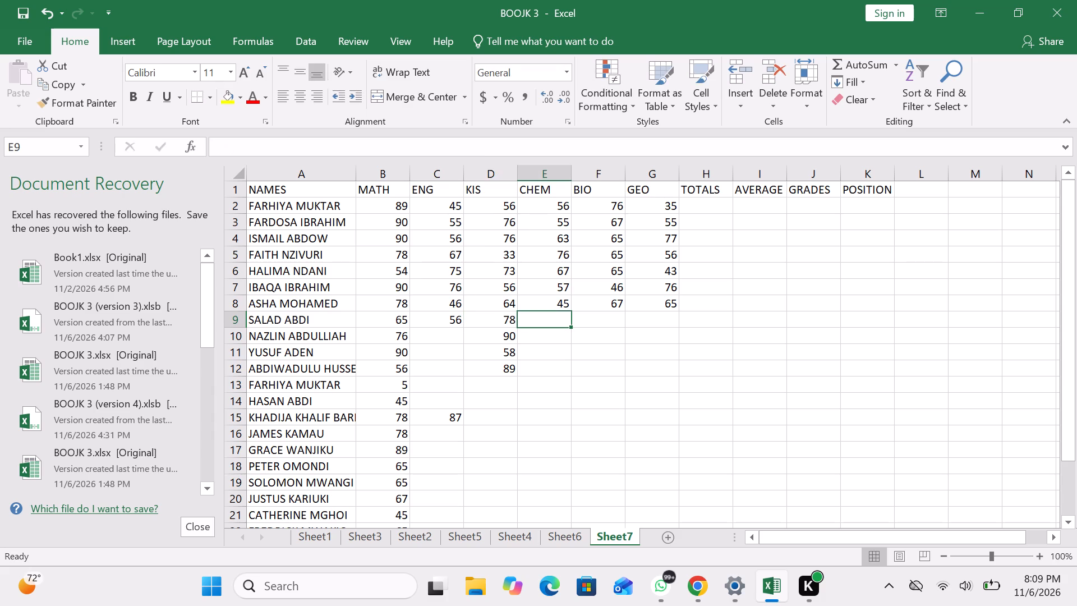
{"action": "type", "text": "98"}
{"action": "key", "text": "Right"}
{"action": "type", "text": "90"}
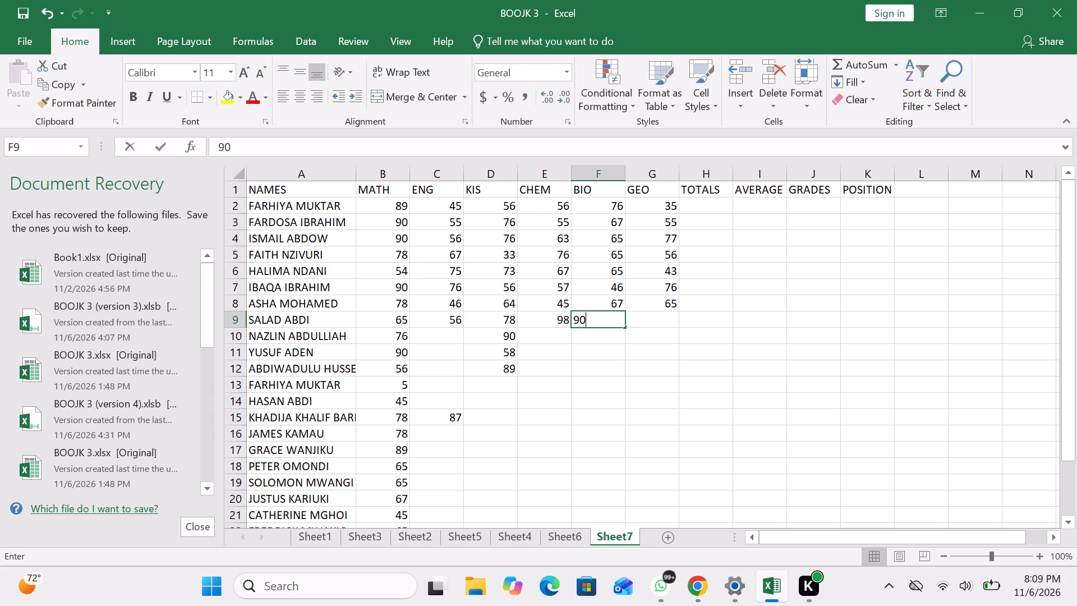
Enter the BIO marks 78, 76 and 87 in cells F10 to F12.
{"action": "key", "text": "Down"}
{"action": "type", "text": "78"}
{"action": "key", "text": "Down"}
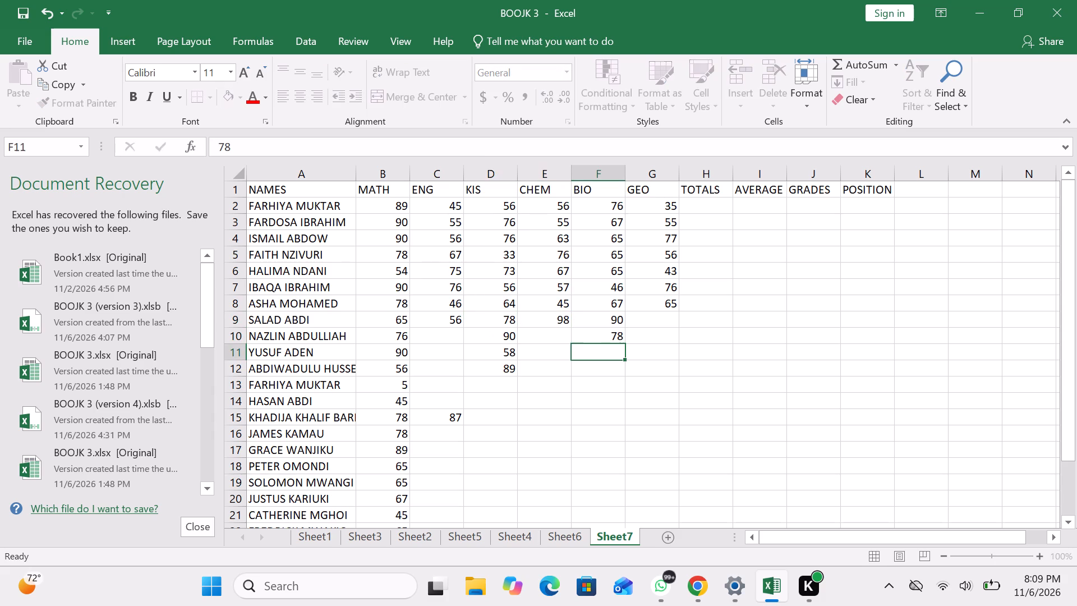
{"action": "type", "text": "76"}
{"action": "key", "text": "Down"}
{"action": "type", "text": "87"}
{"action": "key", "text": "Down"}
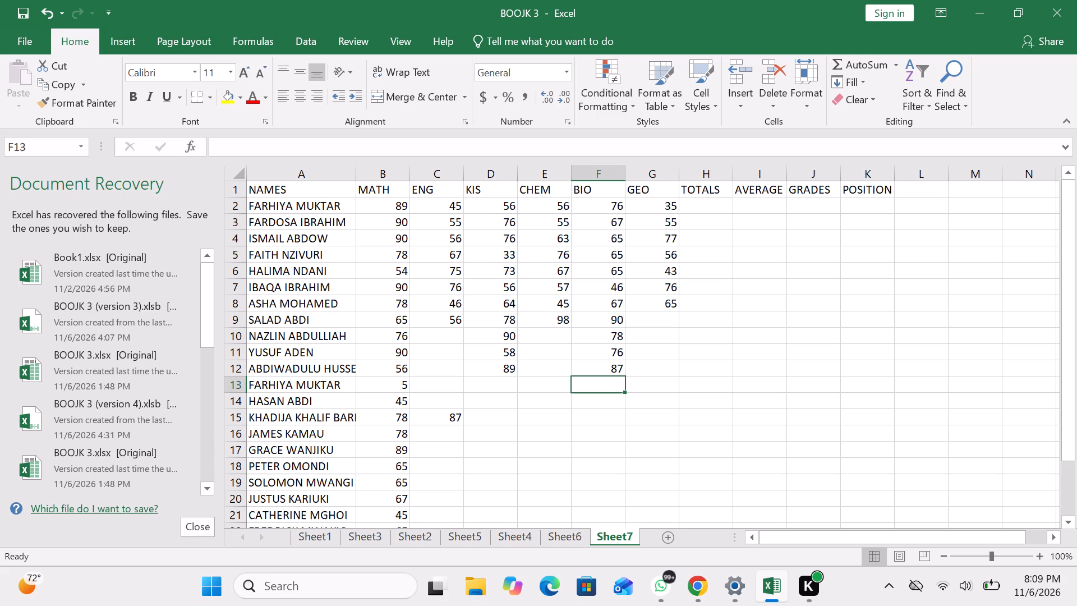
Enter the ENG marks 89, 44, 54, 65, 76 and 78 in cells C10 to C15.
{"action": "left_click", "coordinate": [447, 341]}
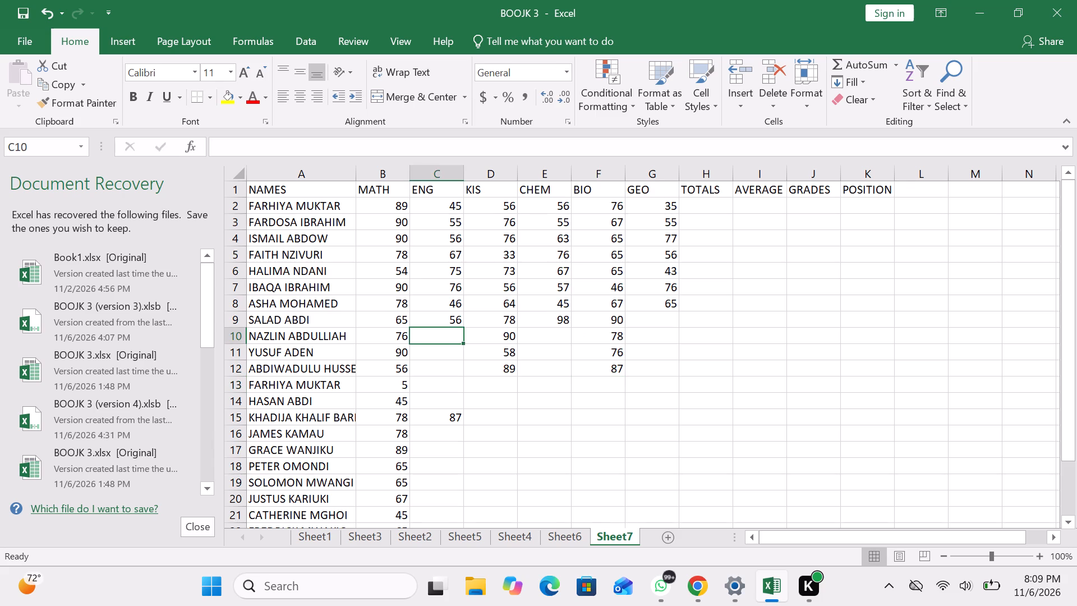
{"action": "type", "text": "89"}
{"action": "type", "text": "98"}
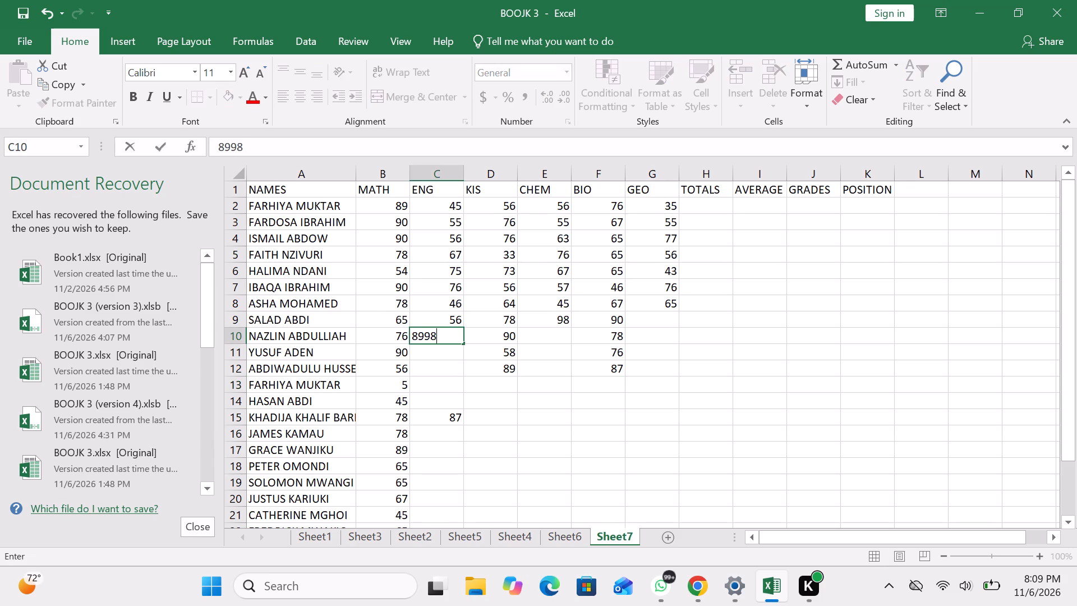
{"action": "key", "text": "BackSpace"}
{"action": "key", "text": "BackSpace"}
{"action": "key", "text": "Down"}
{"action": "type", "text": "44"}
{"action": "key", "text": "Down"}
{"action": "type", "text": "54"}
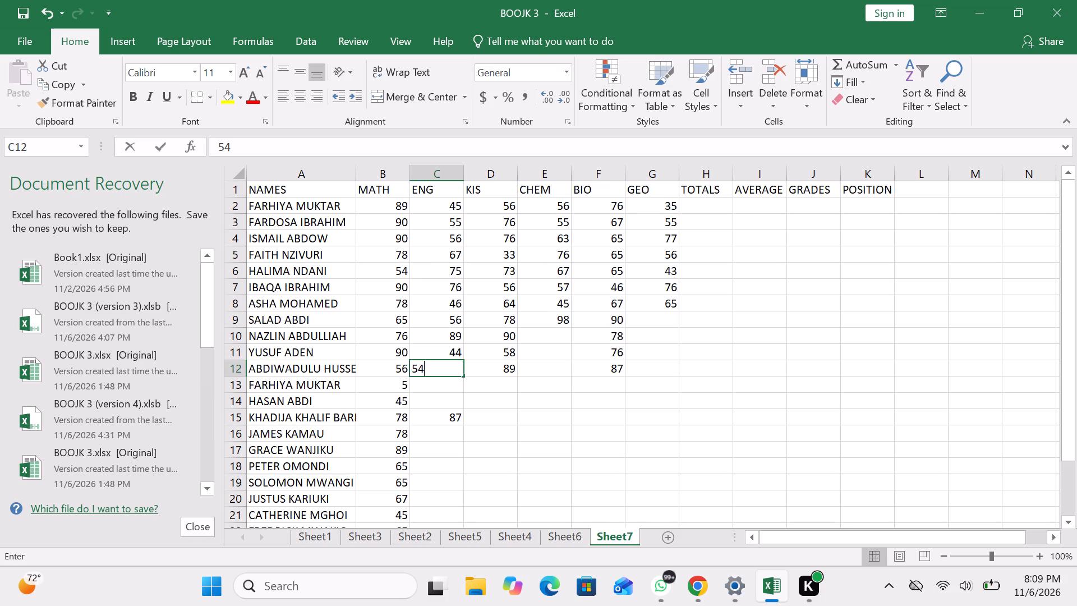
{"action": "key", "text": "Down"}
{"action": "type", "text": "65"}
{"action": "key", "text": "Down"}
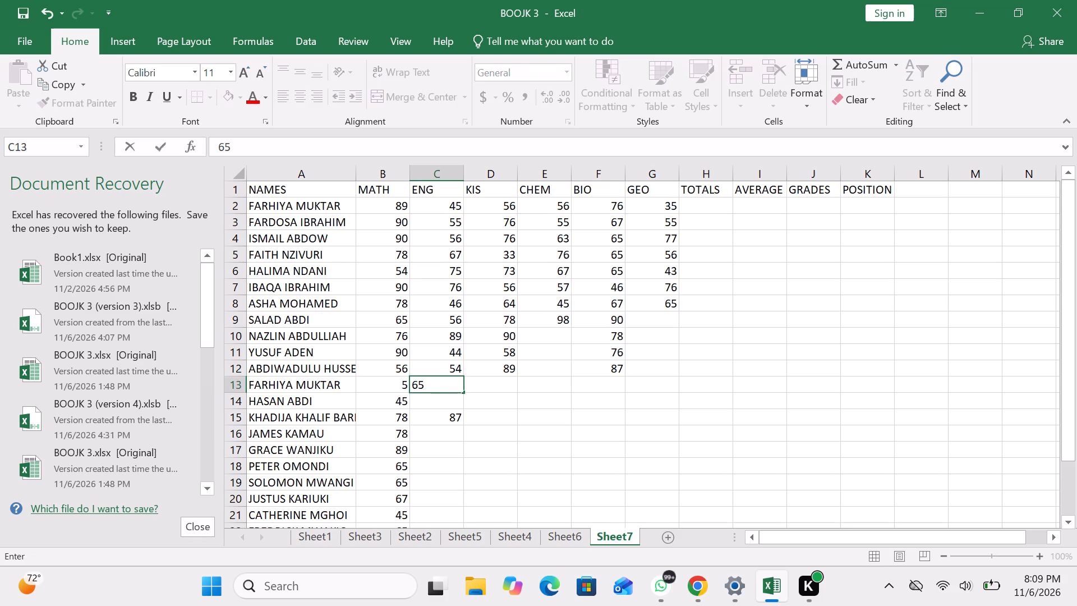
{"action": "type", "text": "76"}
{"action": "key", "text": "Down"}
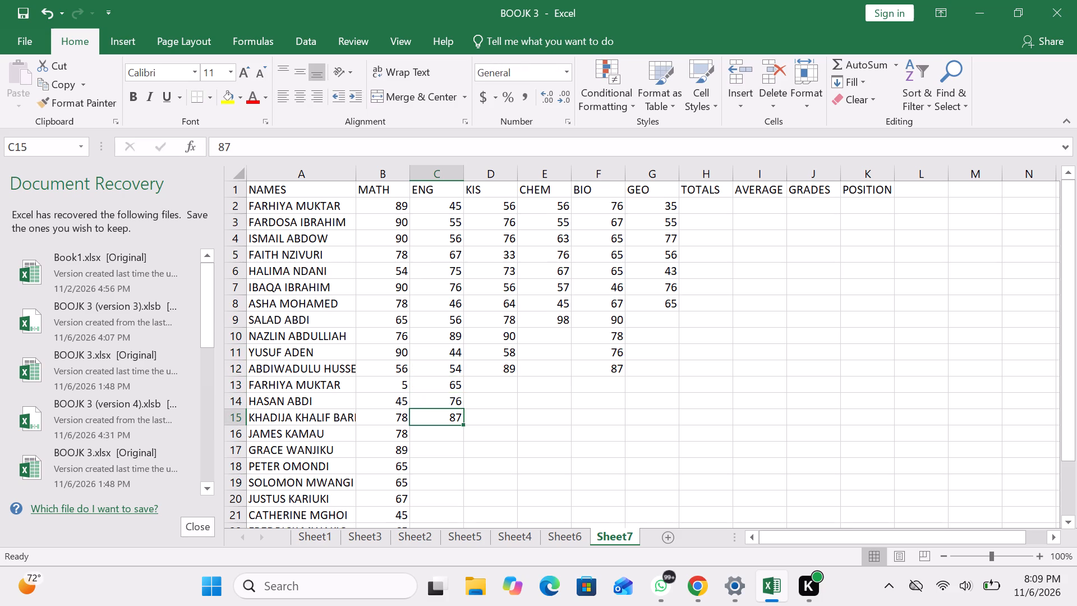
{"action": "type", "text": "78"}
Copy the student names in A2:A22 of Sheet6 and paste them below the existing names in Sheet7, starting at A26.
{"action": "scroll", "coordinate": [447, 341], "scroll_direction": "down", "scroll_amount": 3}
{"action": "scroll", "coordinate": [447, 341], "scroll_direction": "up", "scroll_amount": 3}
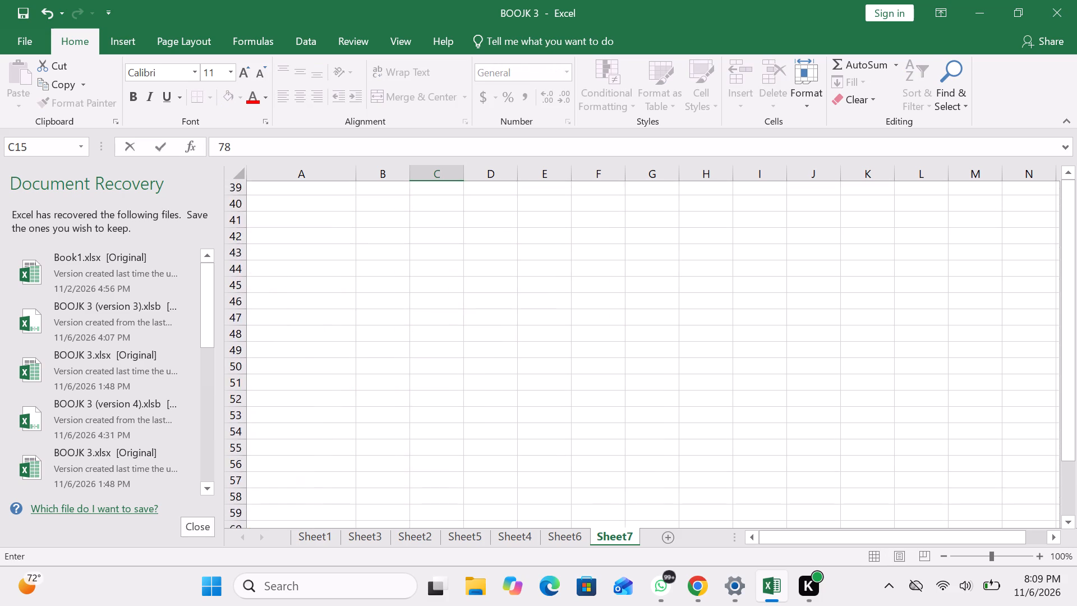
{"action": "scroll", "coordinate": [447, 341], "scroll_direction": "up", "scroll_amount": 17}
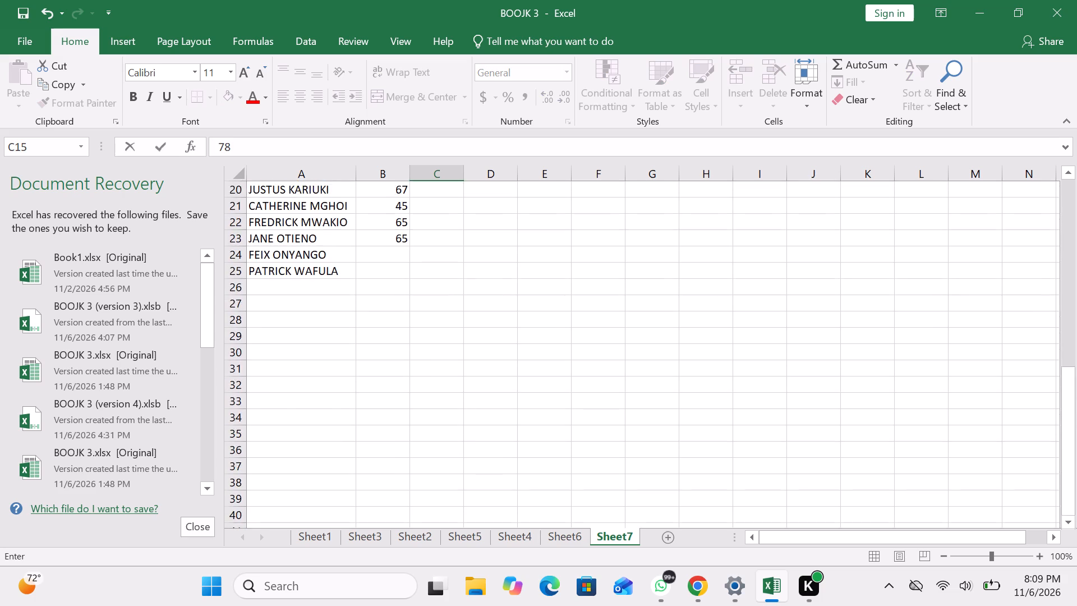
{"action": "scroll", "coordinate": [447, 341], "scroll_direction": "up", "scroll_amount": 7}
{"action": "scroll", "coordinate": [447, 341], "scroll_direction": "down", "scroll_amount": 3}
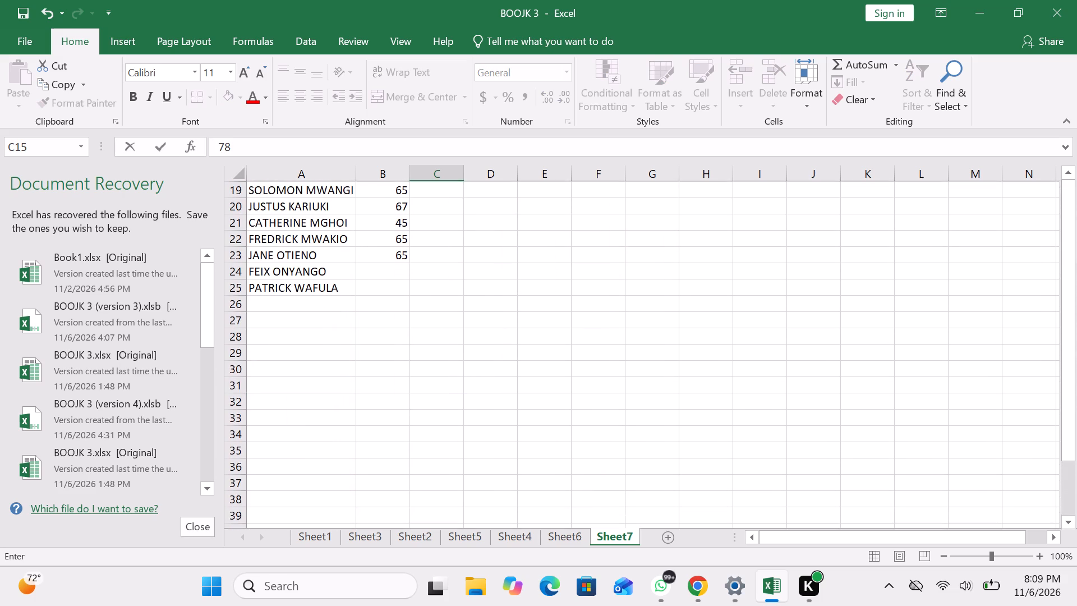
{"action": "left_click", "coordinate": [370, 536]}
{"action": "left_click", "coordinate": [311, 543]}
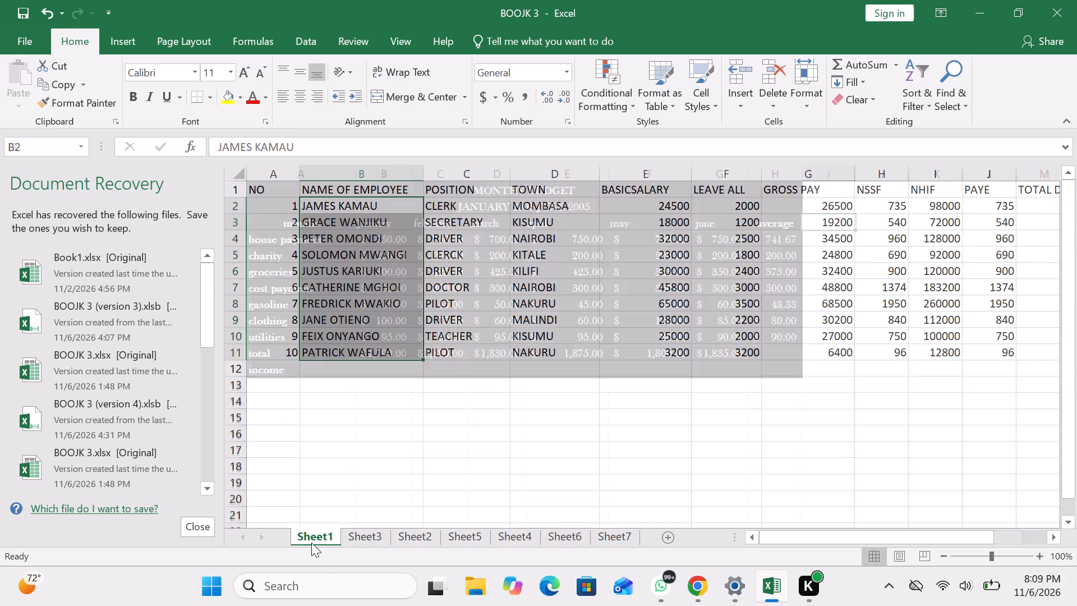
{"action": "left_click", "coordinate": [474, 545]}
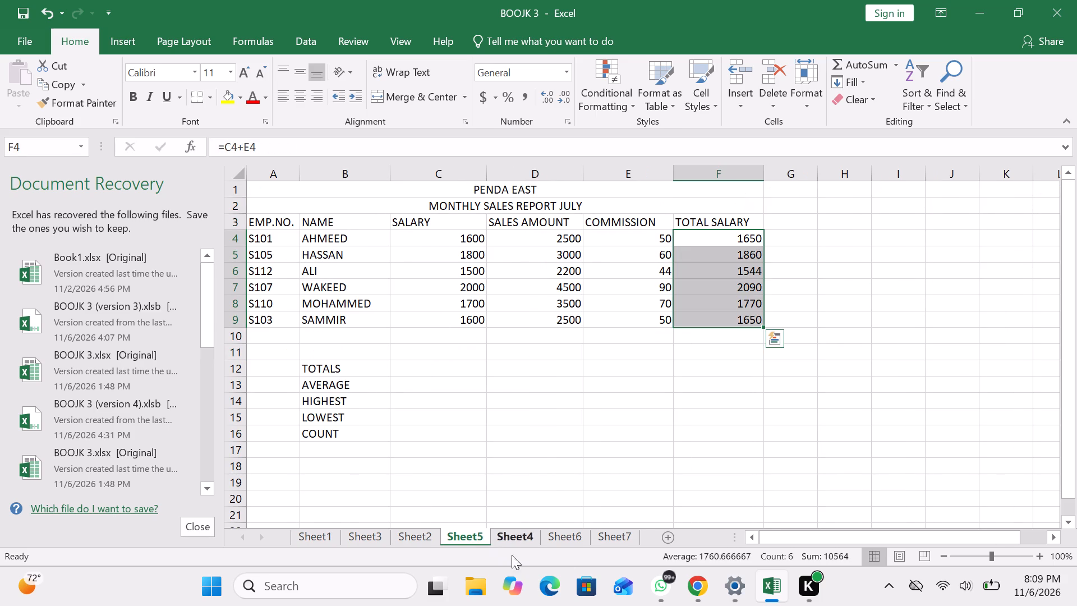
{"action": "left_click", "coordinate": [526, 535]}
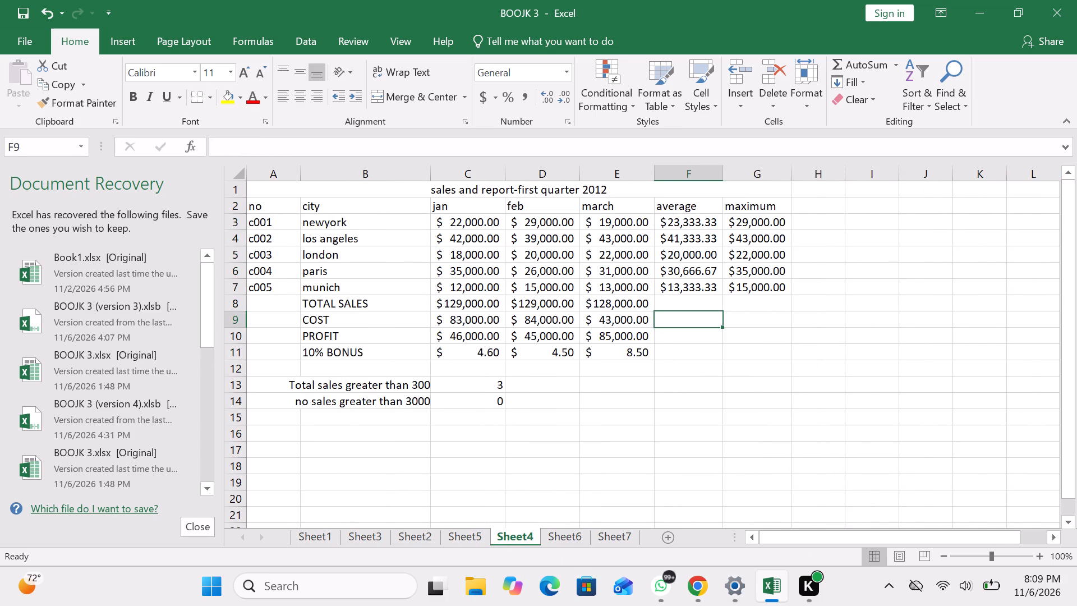
{"action": "left_click", "coordinate": [568, 540]}
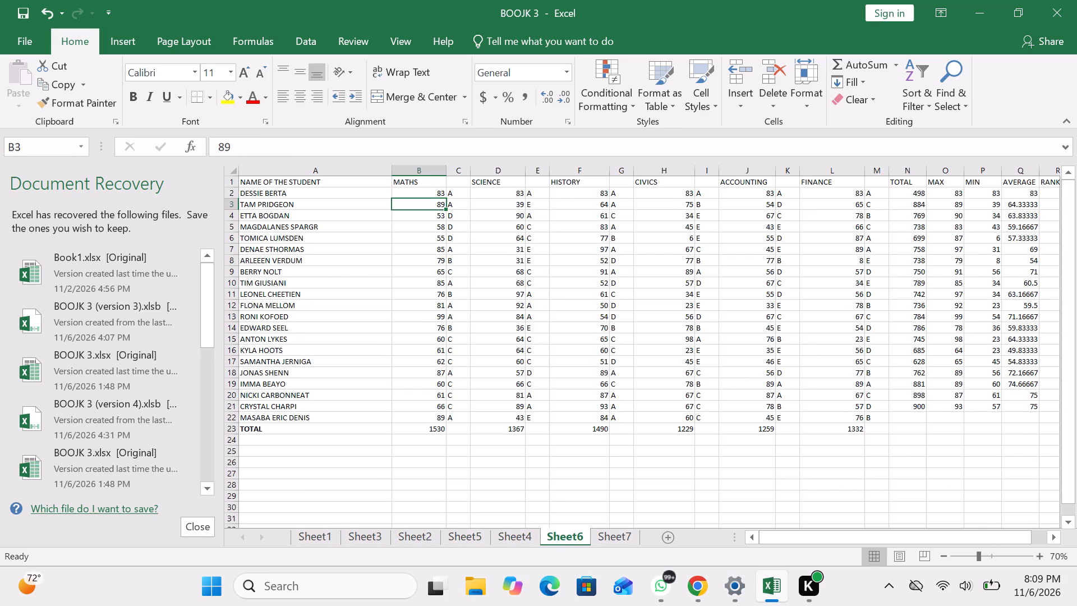
{"action": "left_click_drag", "start_coordinate": [255, 191], "coordinate": [342, 412]}
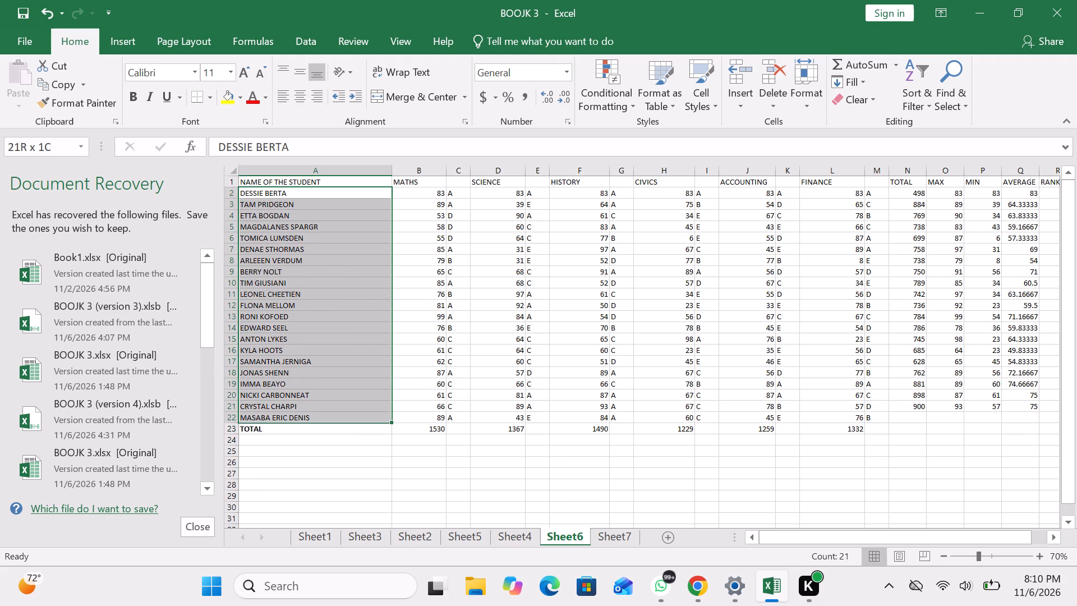
{"action": "left_click_drag", "start_coordinate": [342, 412], "coordinate": [340, 412]}
{"action": "key", "text": "ctrl+c"}
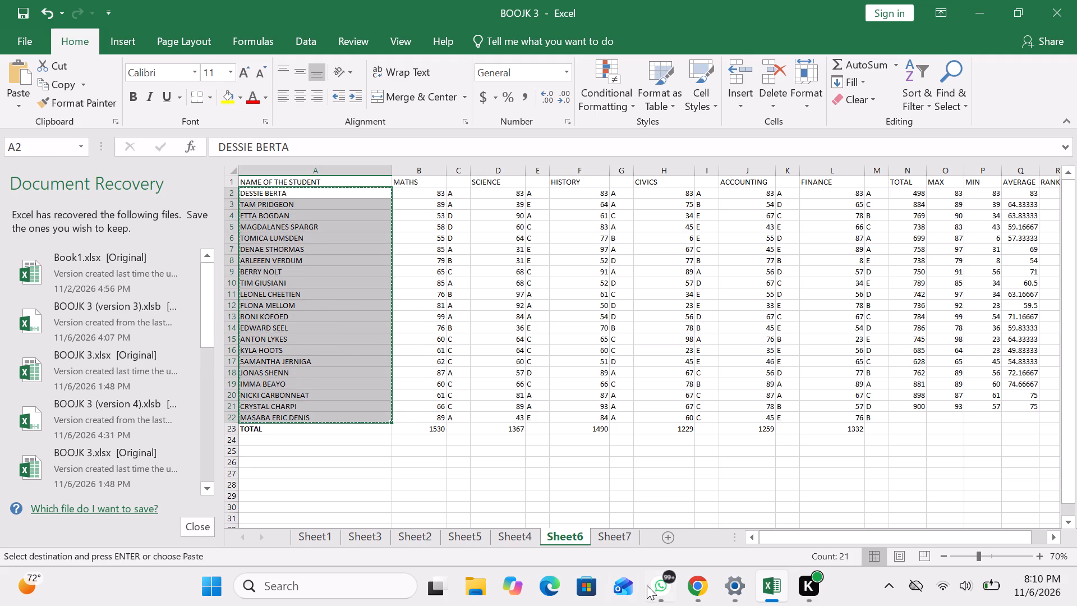
{"action": "left_click", "coordinate": [609, 533]}
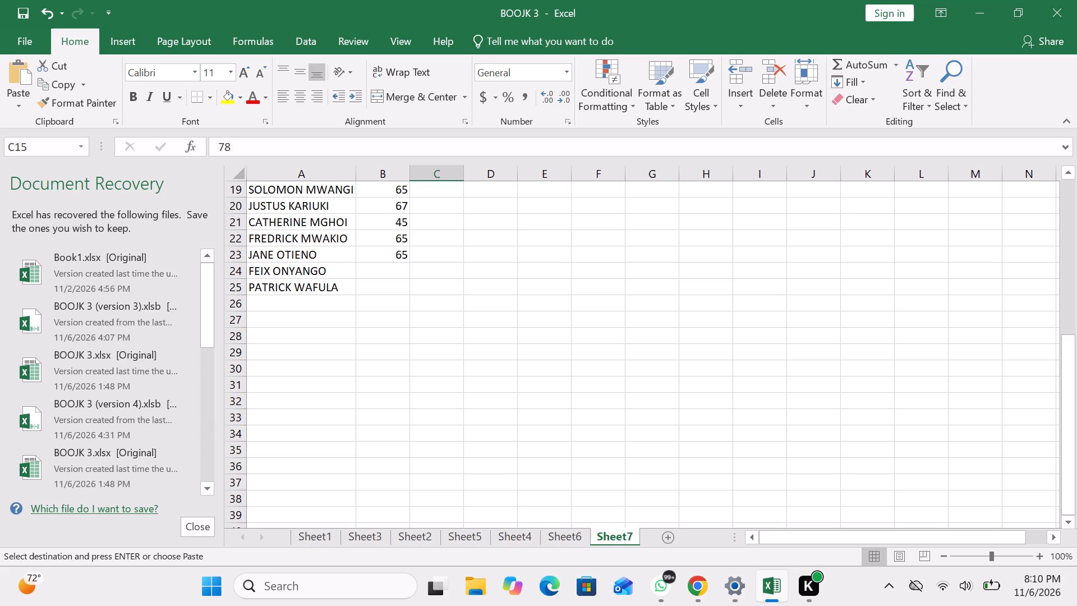
{"action": "left_click", "coordinate": [273, 304]}
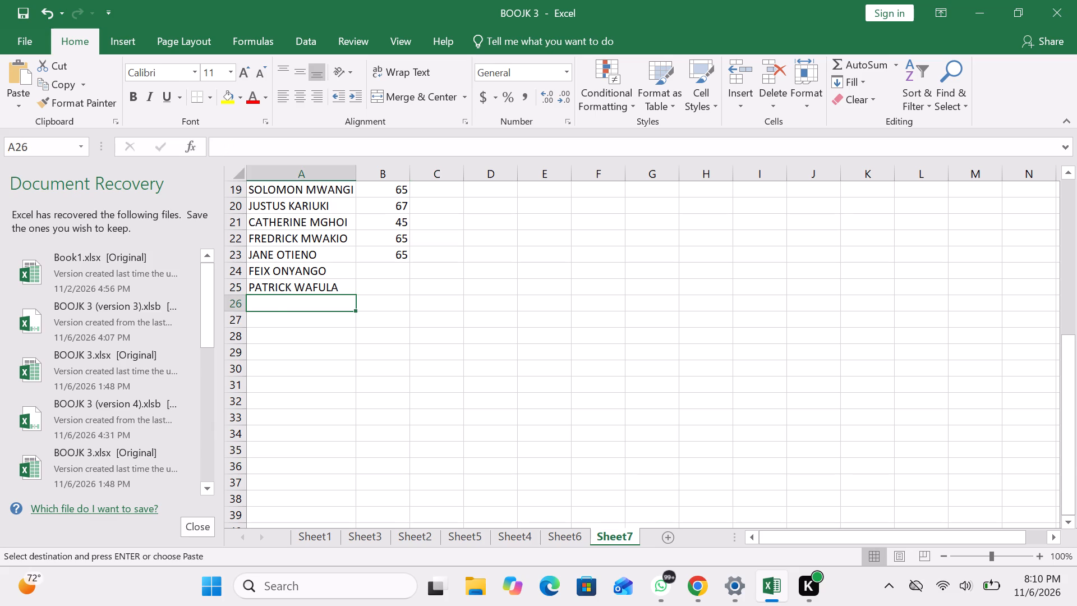
{"action": "key", "text": "ctrl+v"}
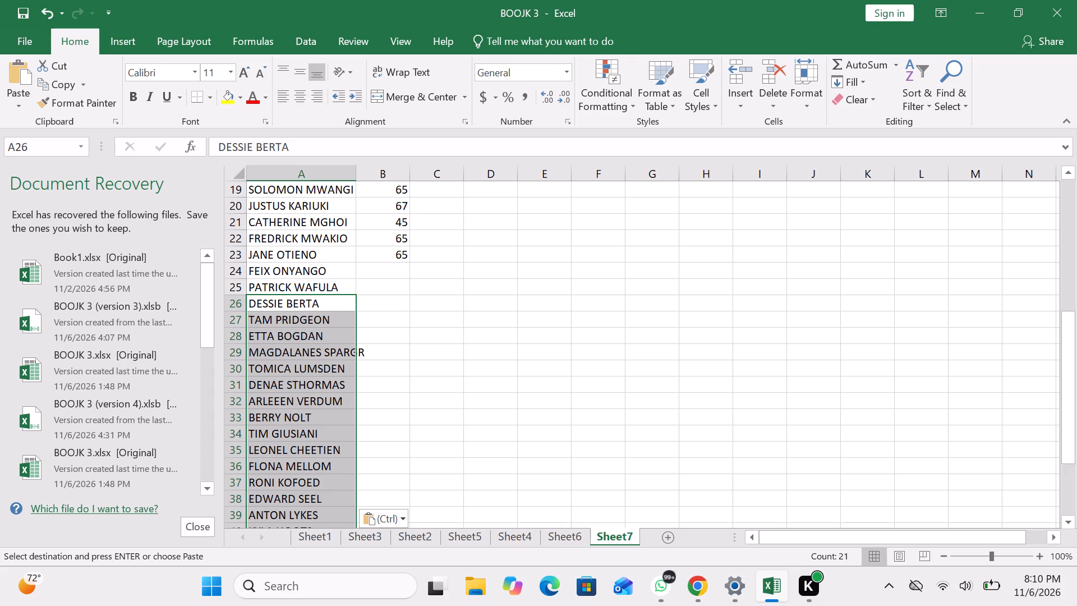
Enter the marks 98, 78, 98, 76 and 78 in cells B24 to B28.
{"action": "left_click", "coordinate": [397, 272]}
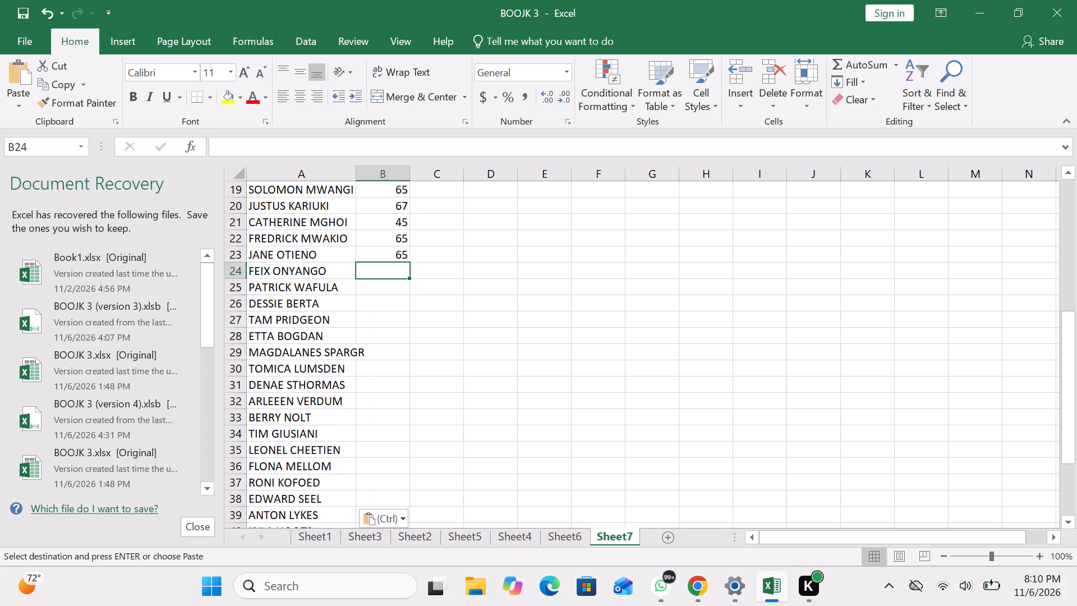
{"action": "key", "text": "9"}
{"action": "key", "text": "8"}
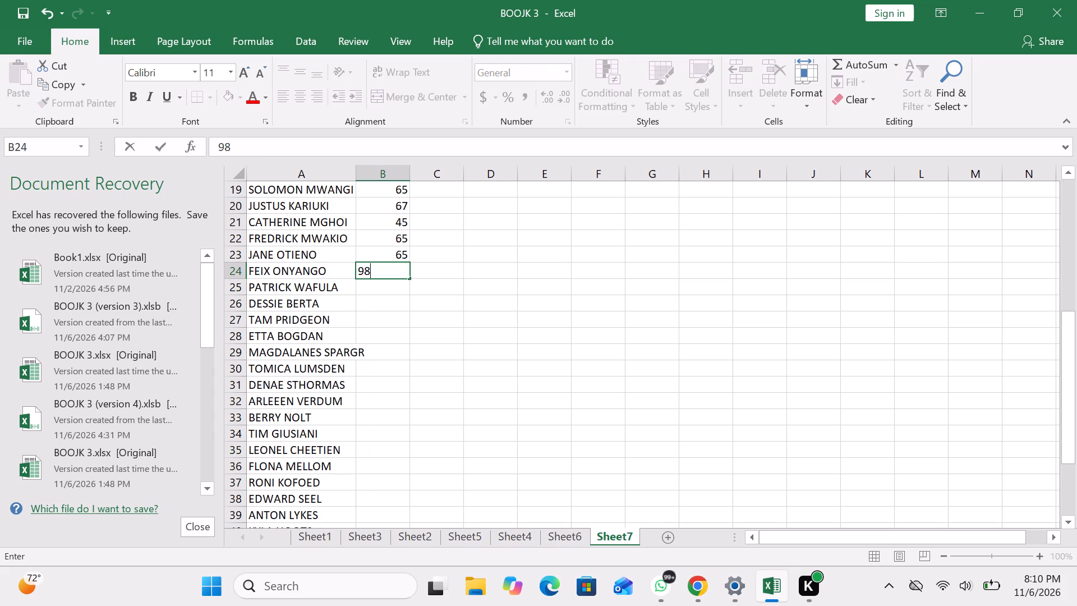
{"action": "key", "text": "Down"}
{"action": "type", "text": "78"}
{"action": "key", "text": "Down"}
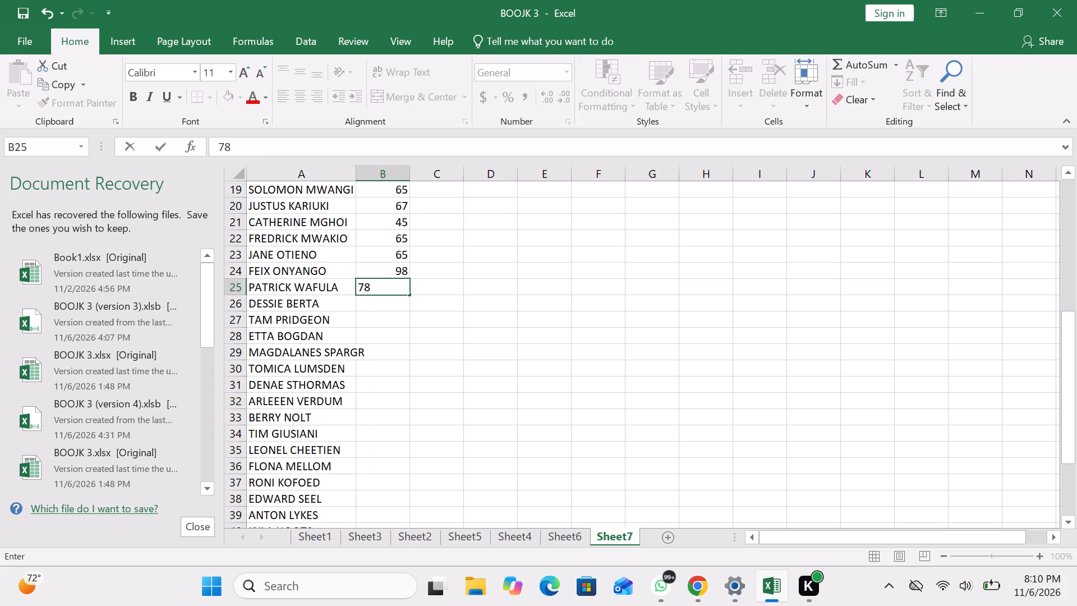
{"action": "type", "text": "98"}
{"action": "key", "text": "Down"}
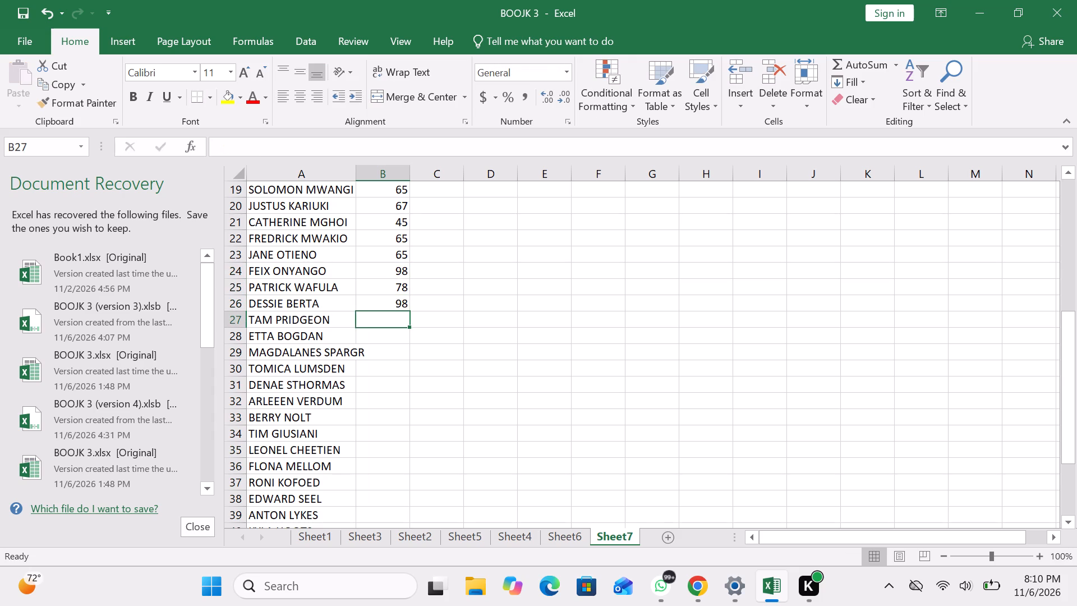
{"action": "type", "text": "76"}
{"action": "key", "text": "Down"}
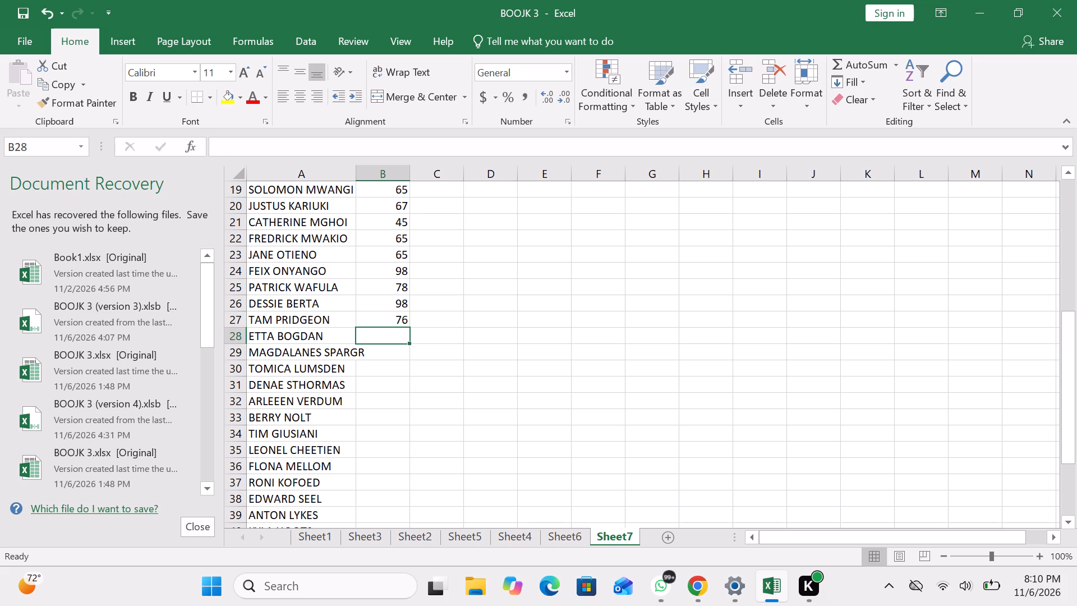
{"action": "type", "text": "78"}
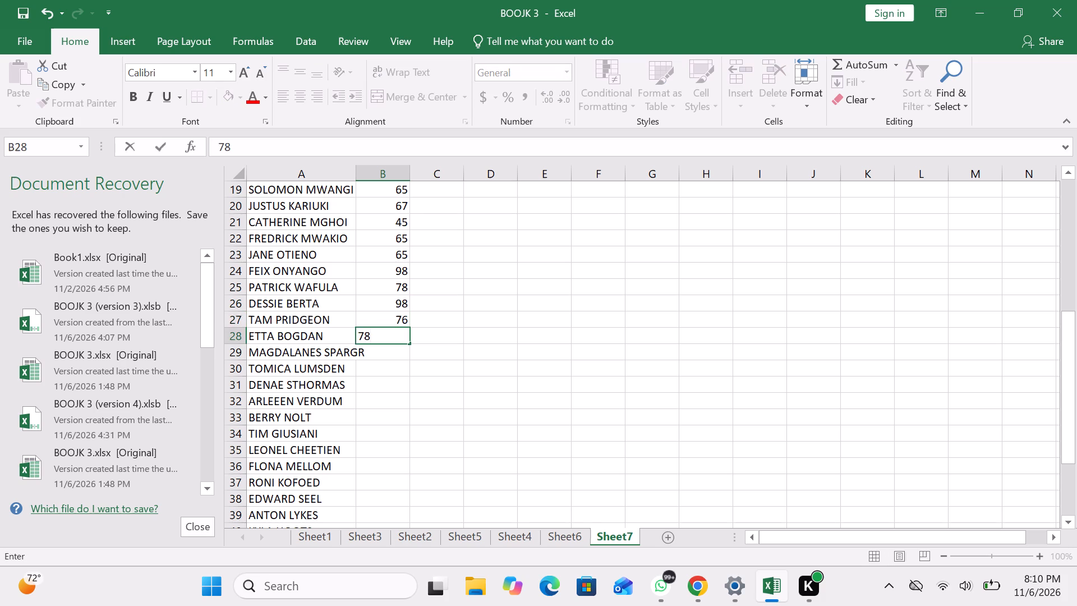
{"action": "key", "text": "Down"}
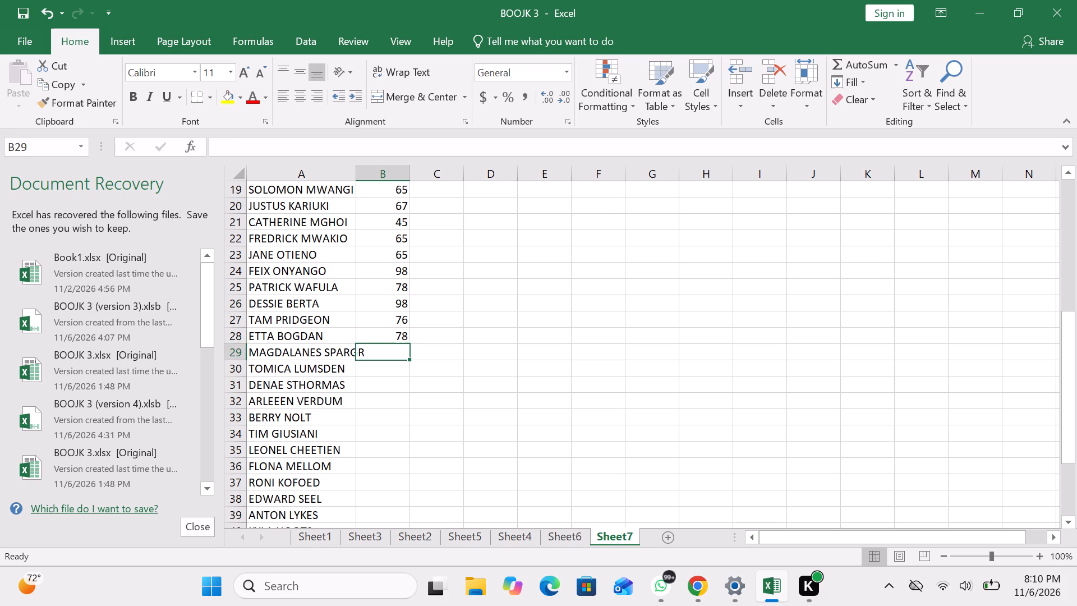
Enter the marks 98, 89, 45, 98, 67, 78 and 87 in cells B29 to B35.
{"action": "type", "text": "98"}
{"action": "key", "text": "Down"}
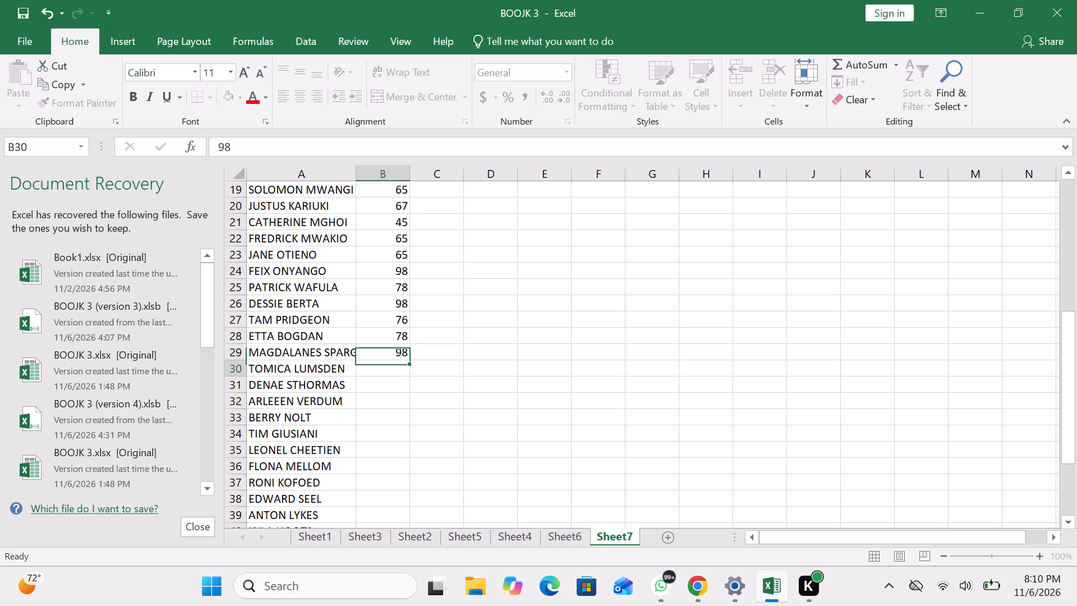
{"action": "type", "text": "89"}
{"action": "key", "text": "Down"}
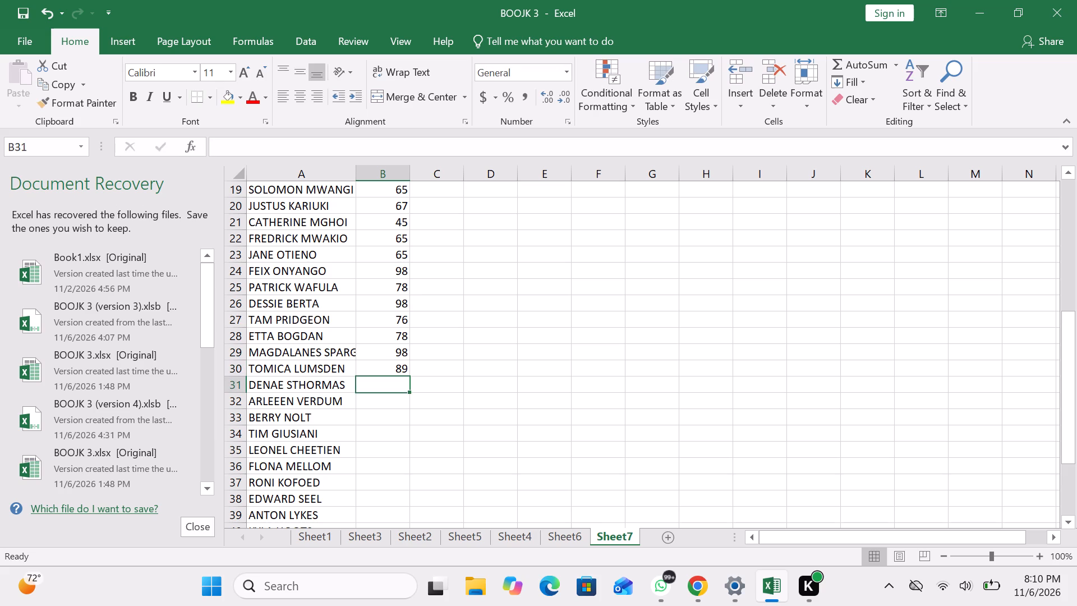
{"action": "type", "text": "45"}
{"action": "key", "text": "Down"}
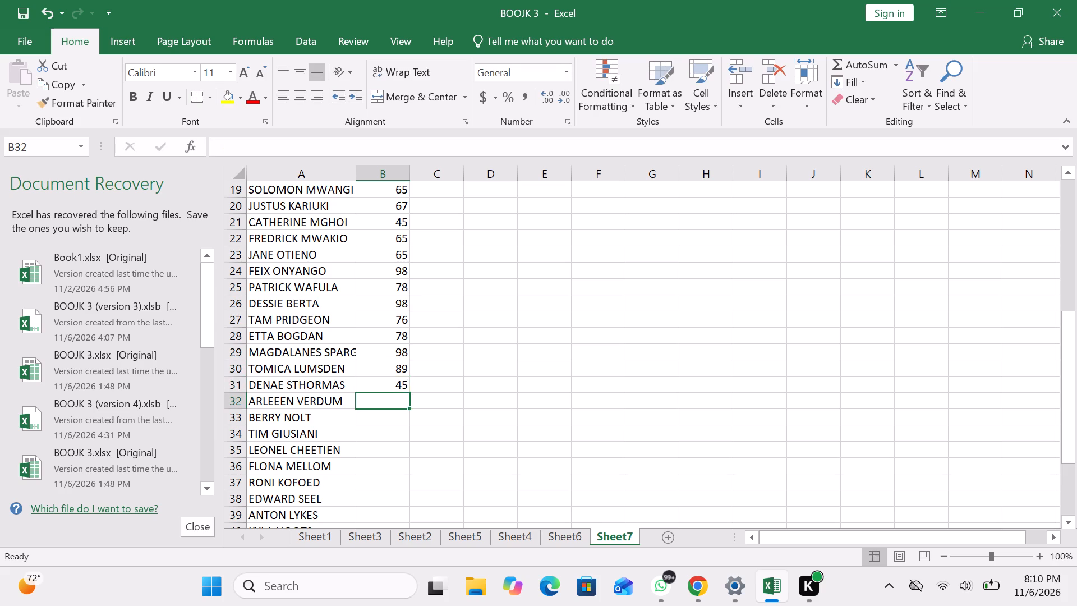
{"action": "type", "text": "98"}
{"action": "key", "text": "Down"}
{"action": "type", "text": "67"}
{"action": "key", "text": "Down"}
{"action": "type", "text": "78"}
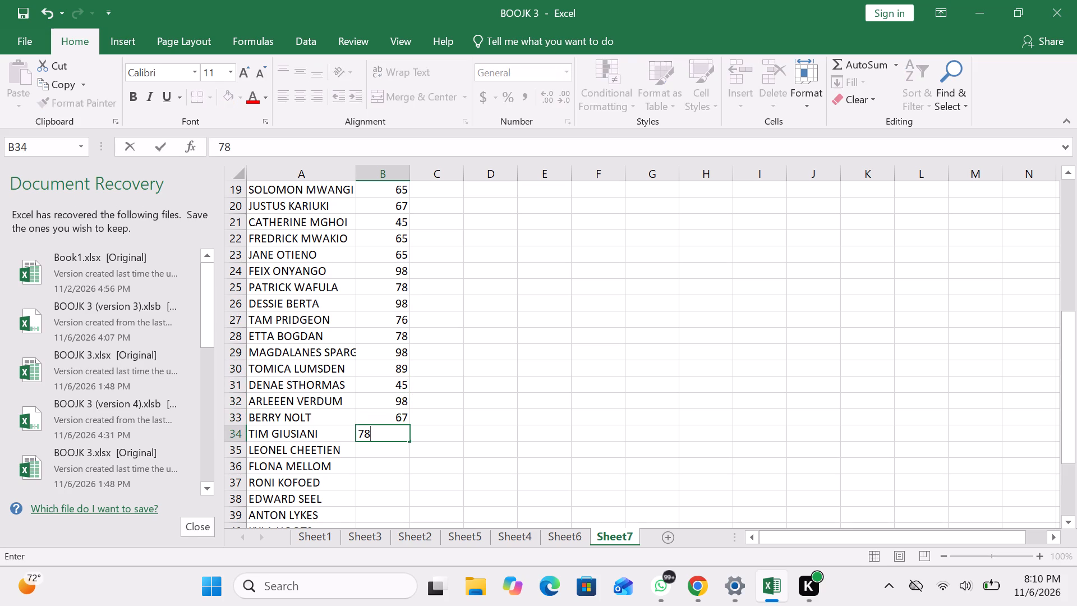
{"action": "key", "text": "Down"}
{"action": "type", "text": "87"}
{"action": "key", "text": "Down"}
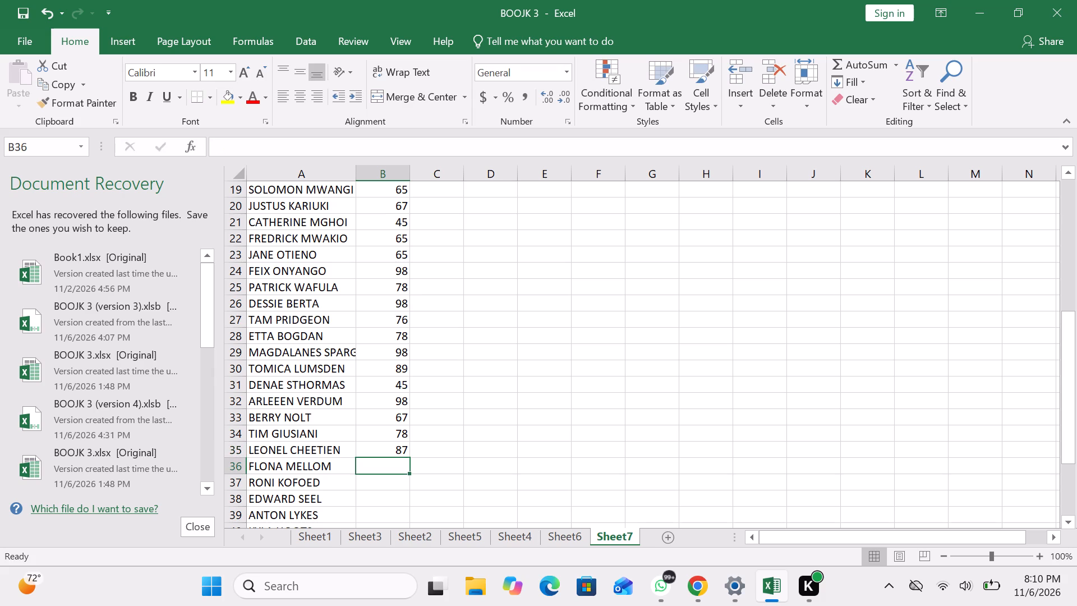
Enter the marks 78, 54, 78, 98, 87, 78 and 89 in cells B36 to B42.
{"action": "type", "text": "78"}
{"action": "key", "text": "Down"}
{"action": "type", "text": "54"}
{"action": "key", "text": "Down"}
{"action": "type", "text": "78"}
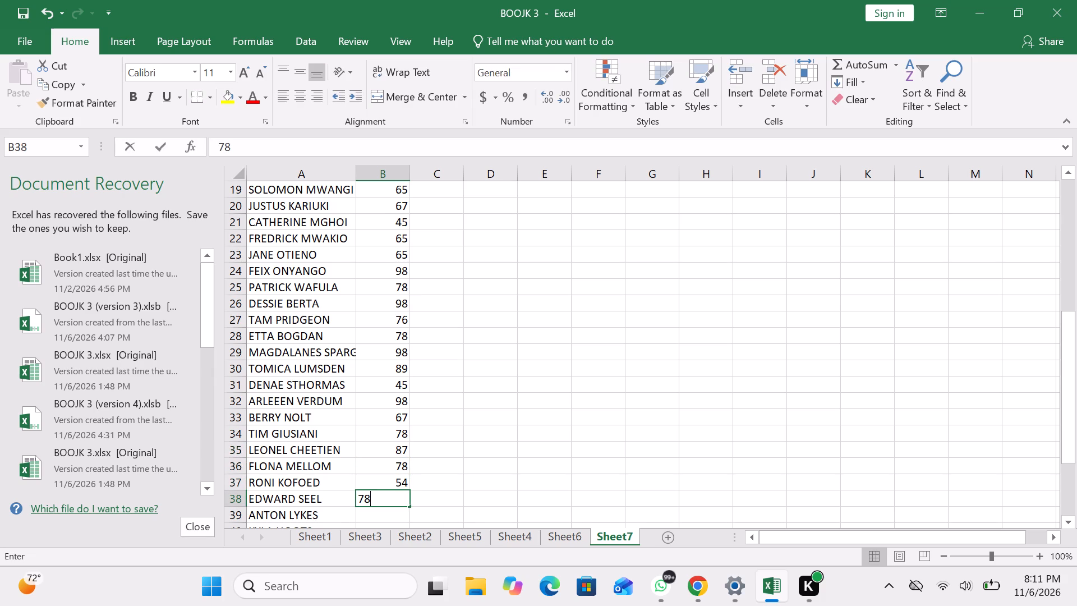
{"action": "key", "text": "Down"}
{"action": "type", "text": "98"}
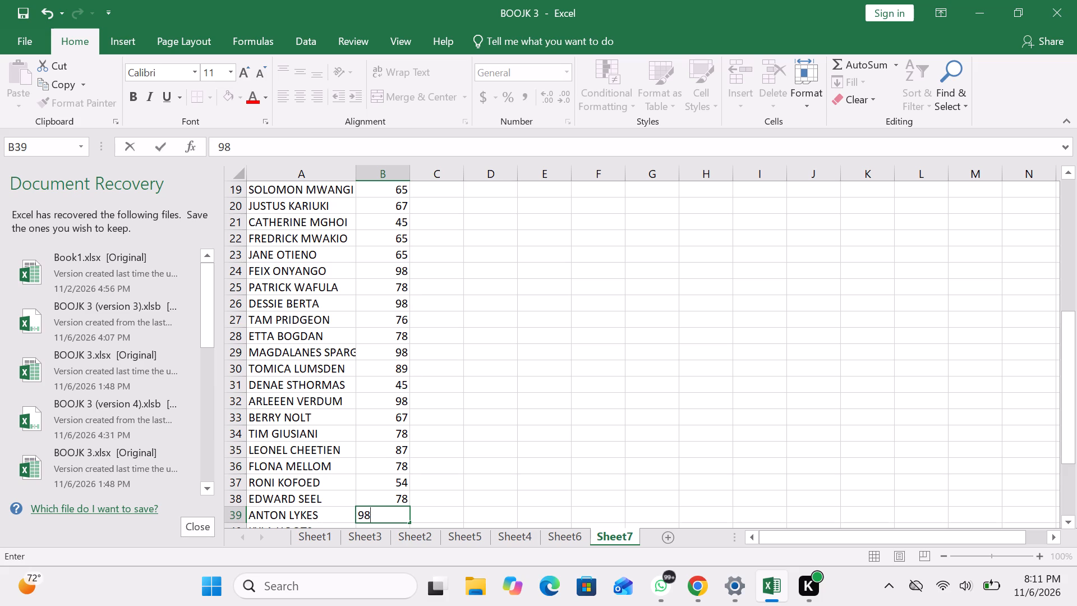
{"action": "key", "text": "Down"}
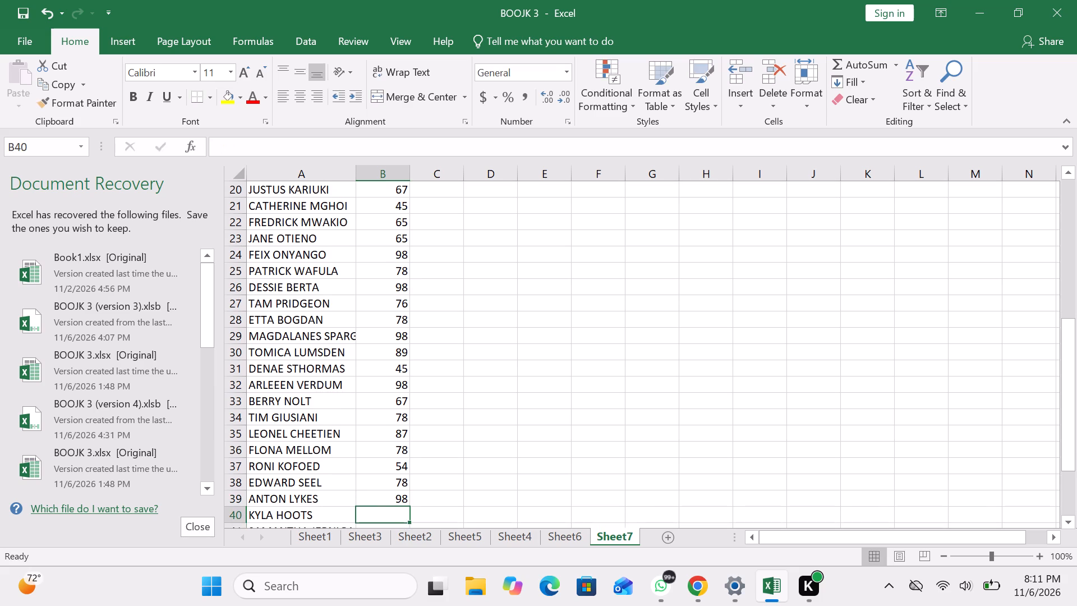
{"action": "type", "text": "87"}
{"action": "key", "text": "Down"}
{"action": "type", "text": "78"}
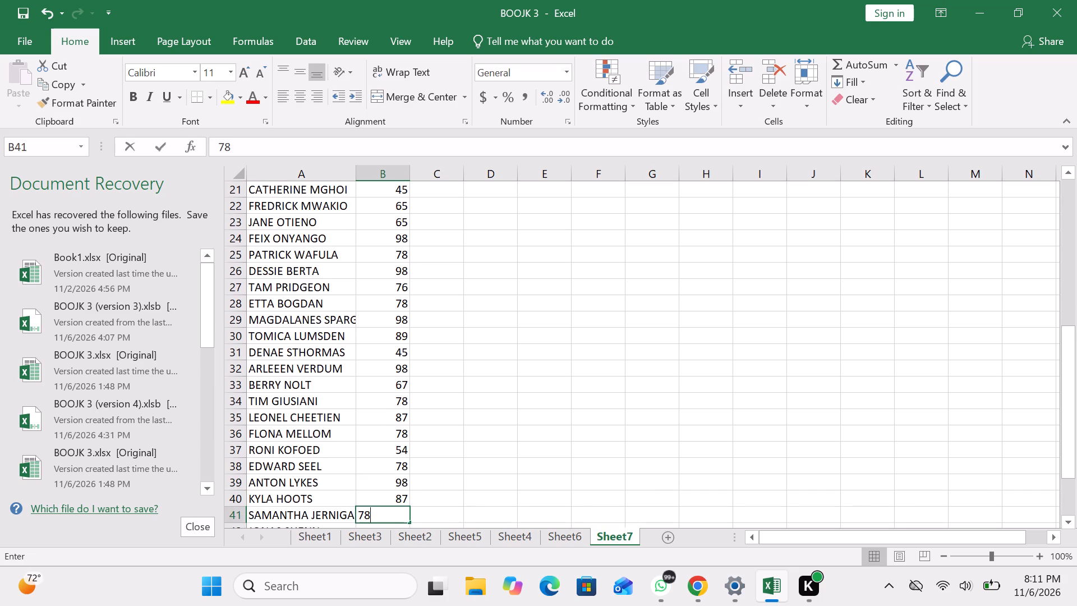
{"action": "key", "text": "Down"}
{"action": "type", "text": "89"}
{"action": "key", "text": "Down"}
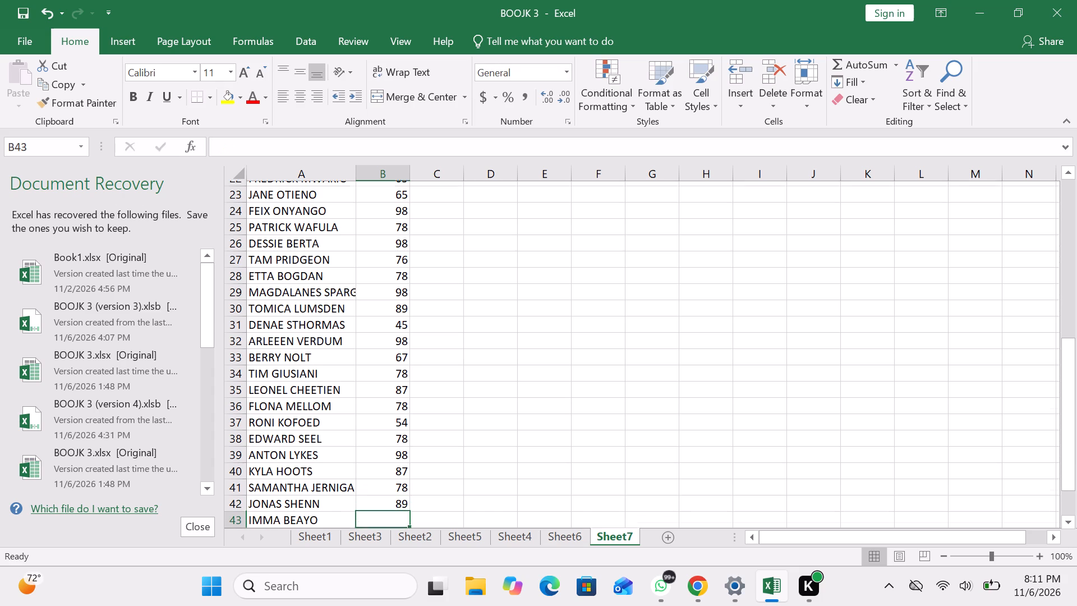
Complete column B with the marks 56, 45, 64 and 67 in cells B43 to B46.
{"action": "type", "text": "56"}
{"action": "key", "text": "Down"}
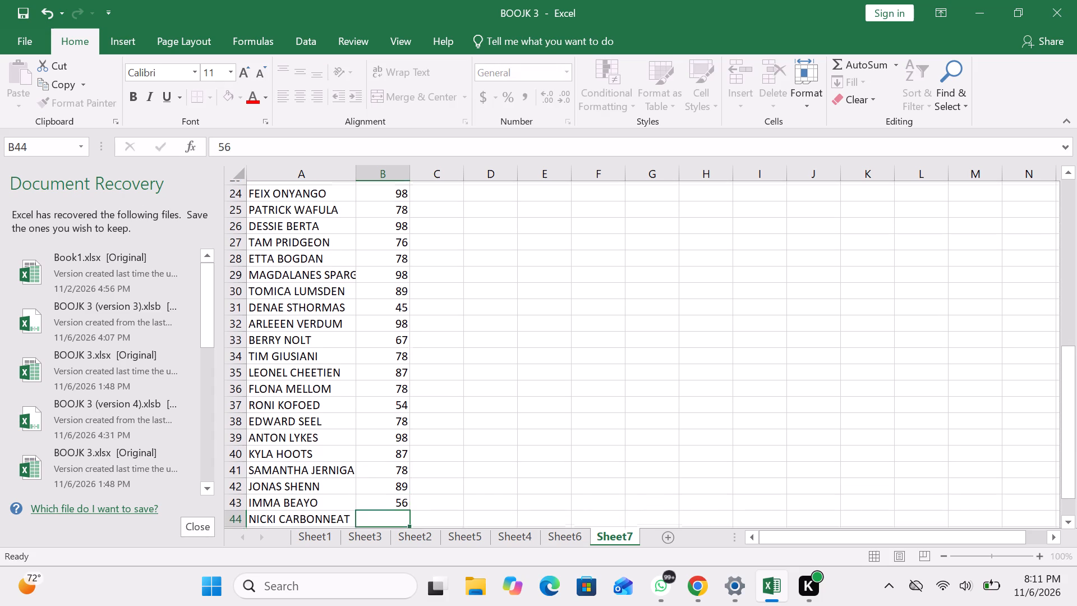
{"action": "type", "text": "45"}
{"action": "key", "text": "Down"}
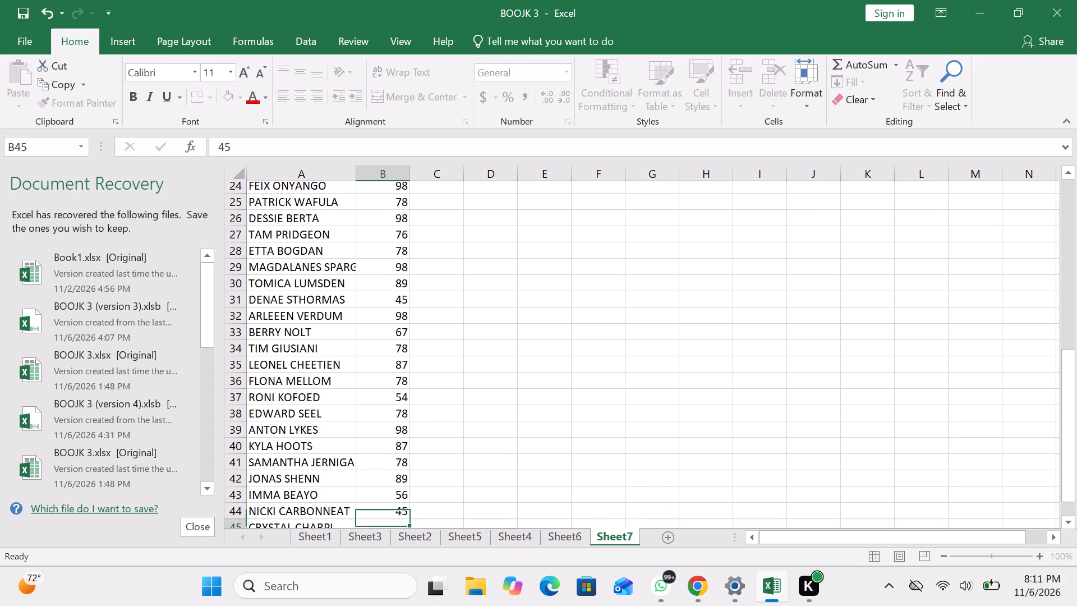
{"action": "type", "text": "64"}
{"action": "key", "text": "Down"}
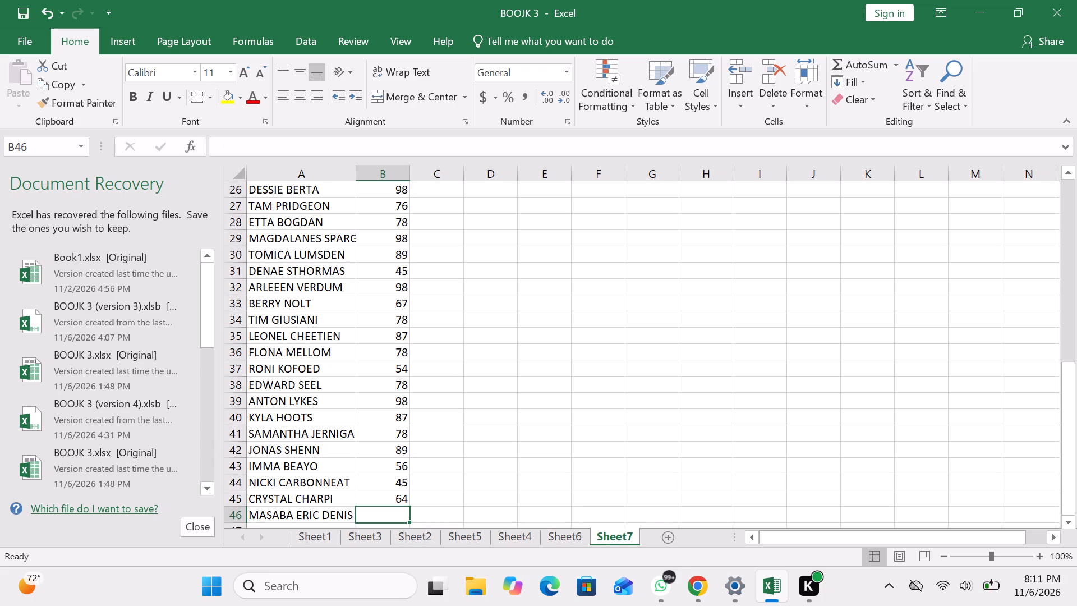
{"action": "scroll", "coordinate": [584, 448], "scroll_direction": "down", "scroll_amount": 1}
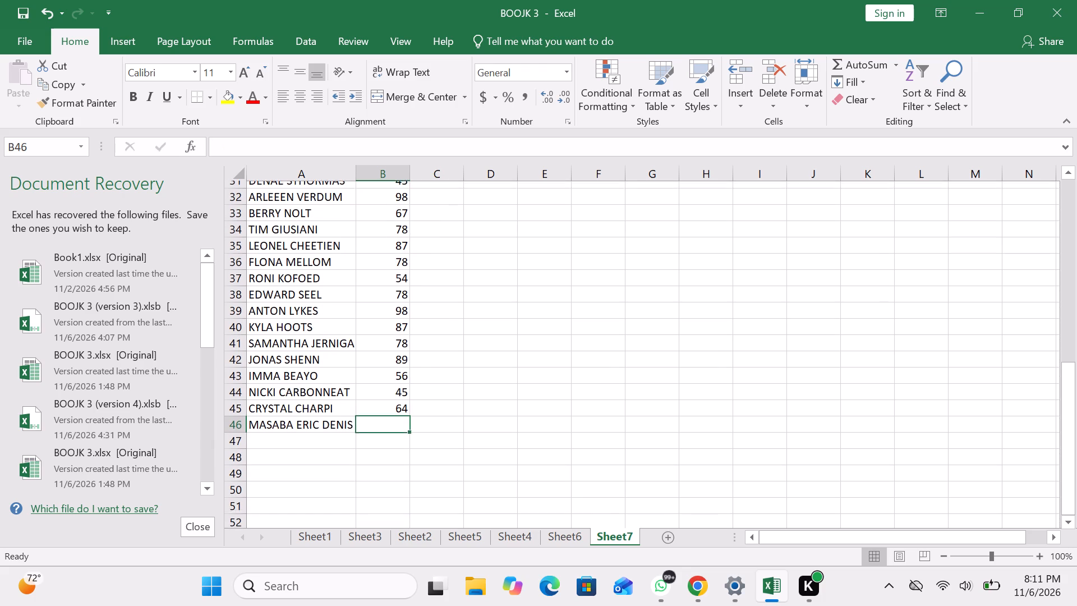
{"action": "scroll", "coordinate": [584, 448], "scroll_direction": "down", "scroll_amount": 1}
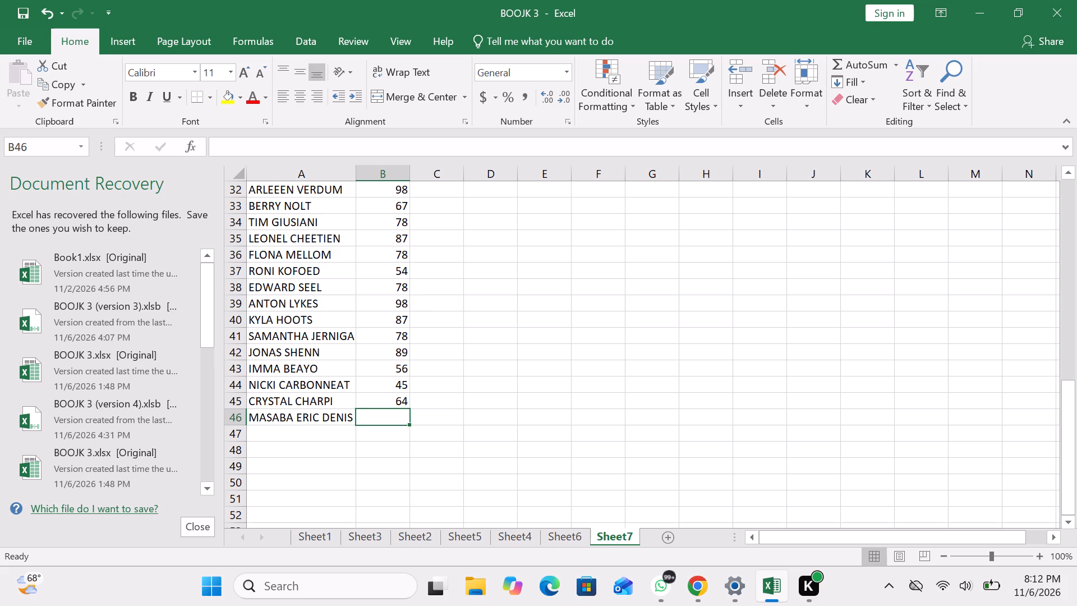
{"action": "type", "text": "67"}
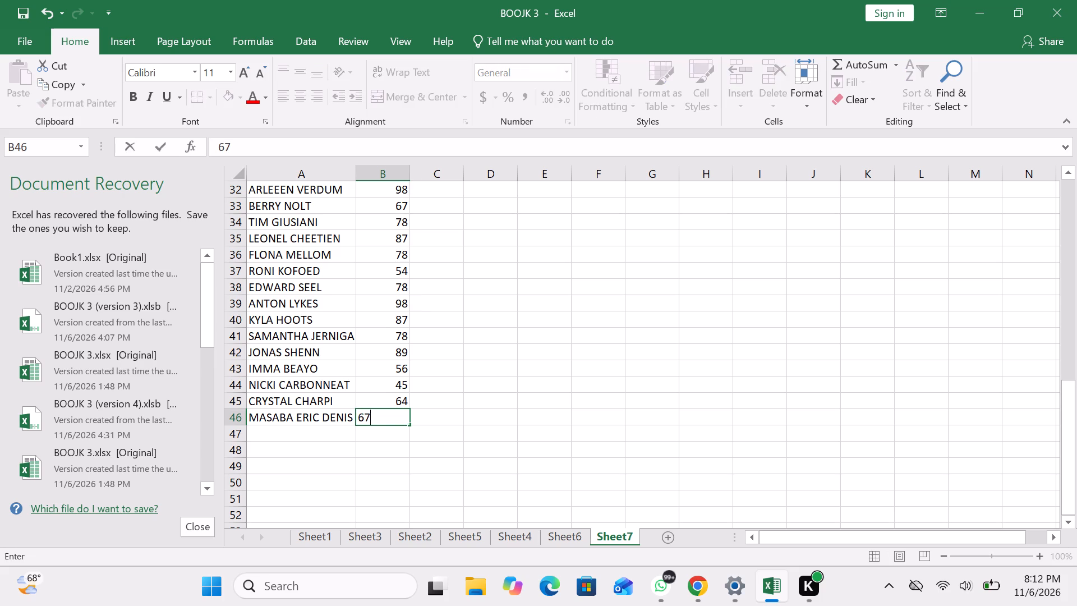
{"action": "key", "text": "Right"}
Enter the ENG marks 98, 87, 87, 45 and 67 upward from cell C46 to C42.
{"action": "type", "text": "98"}
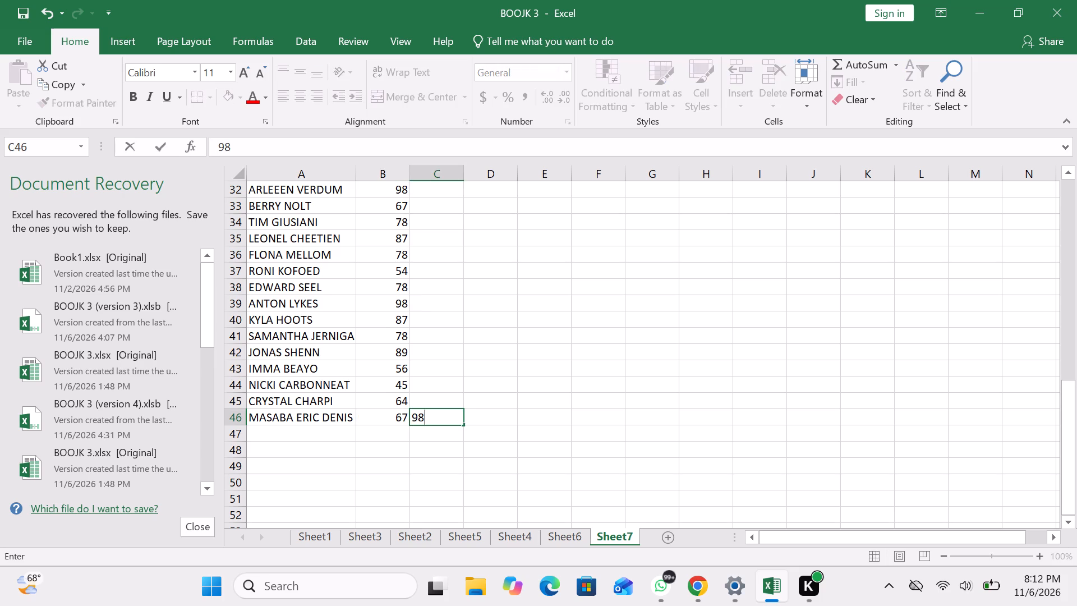
{"action": "key", "text": "Up"}
{"action": "type", "text": "87"}
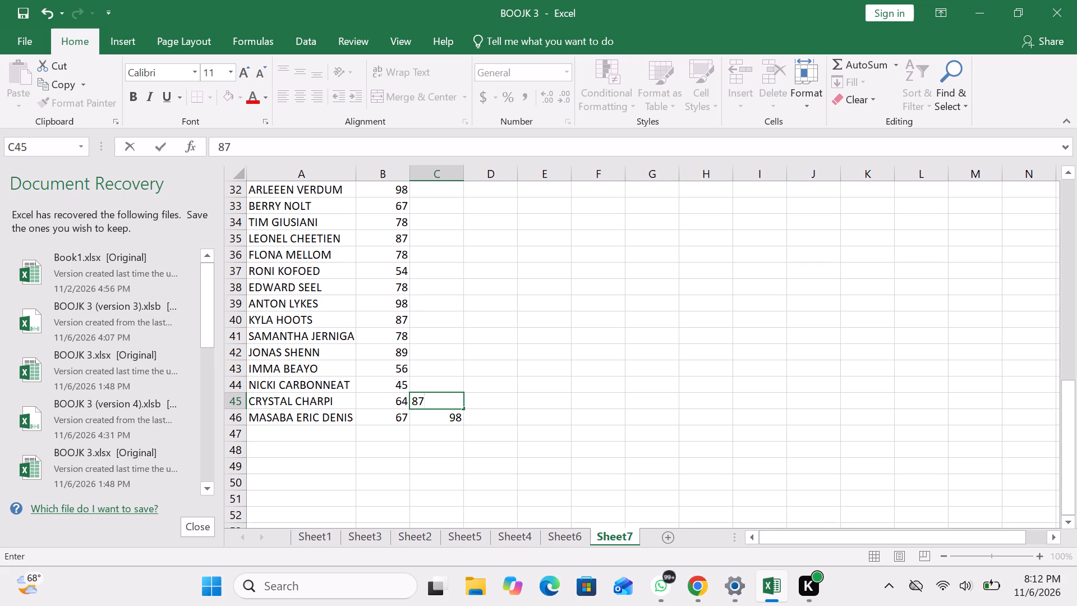
{"action": "key", "text": "Up"}
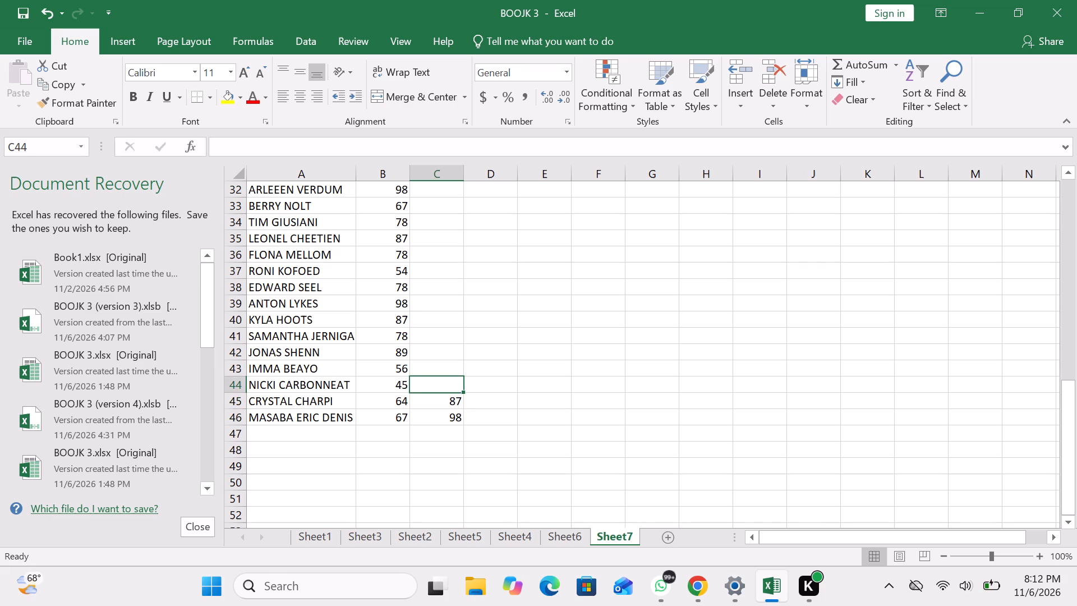
{"action": "type", "text": "87"}
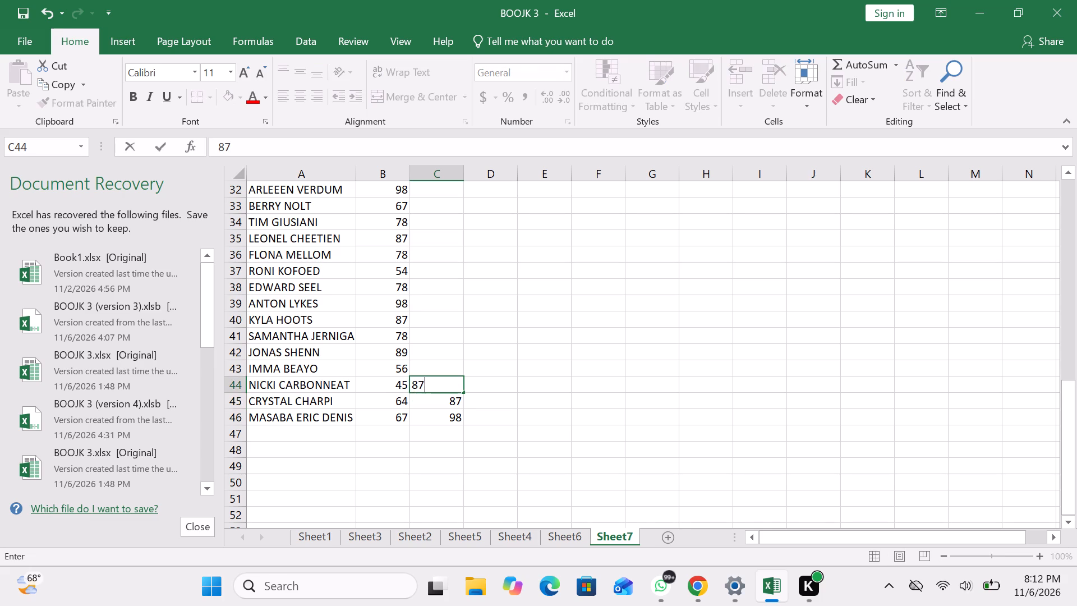
{"action": "key", "text": "Up"}
{"action": "type", "text": "45"}
{"action": "key", "text": "Up"}
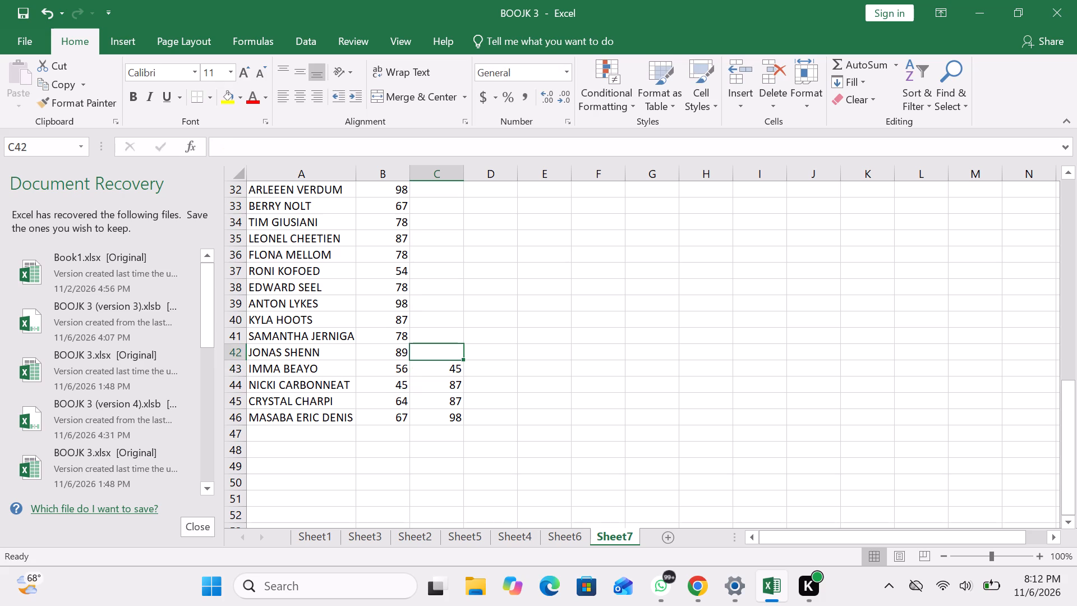
{"action": "type", "text": "67"}
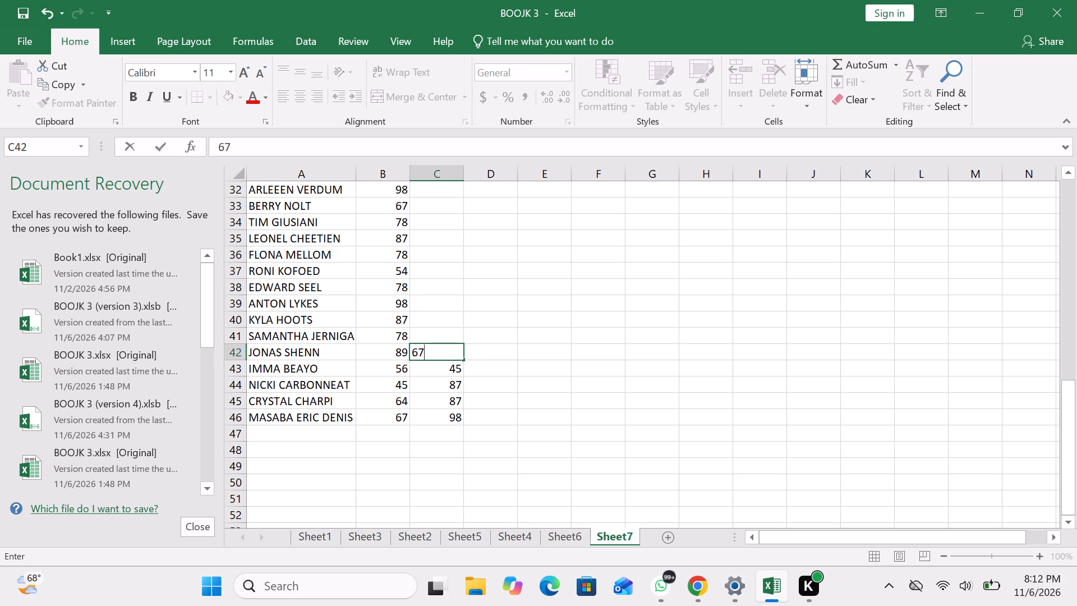
{"action": "key", "text": "Up"}
Enter the ENG marks 78, 54, 45, 90, 65, 34 and 56 upward from cell C41 to C35.
{"action": "type", "text": "78"}
{"action": "key", "text": "Up"}
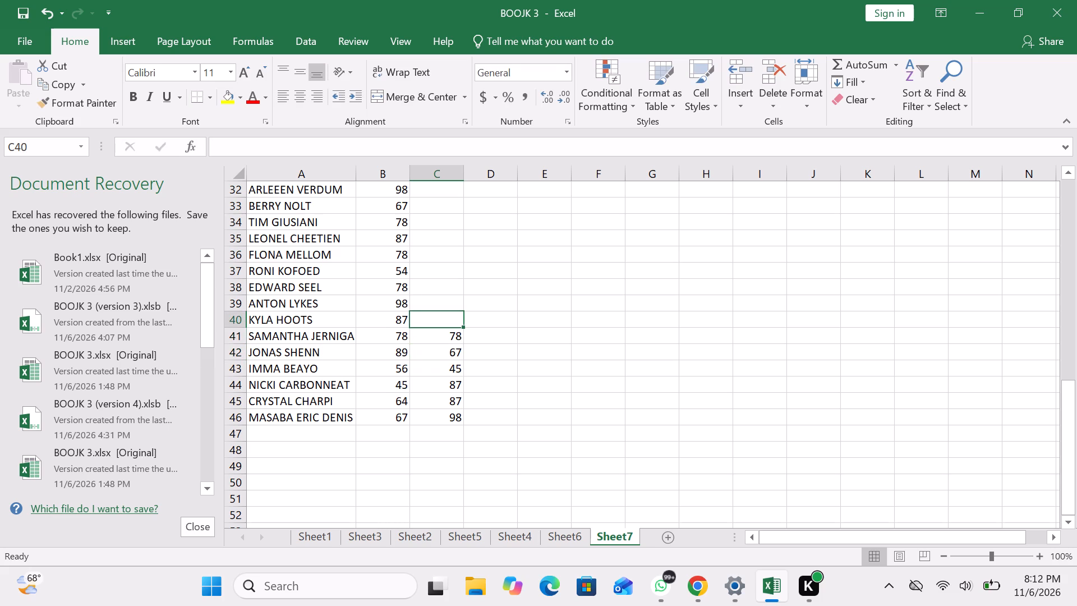
{"action": "type", "text": "54"}
{"action": "key", "text": "Up"}
{"action": "type", "text": "45"}
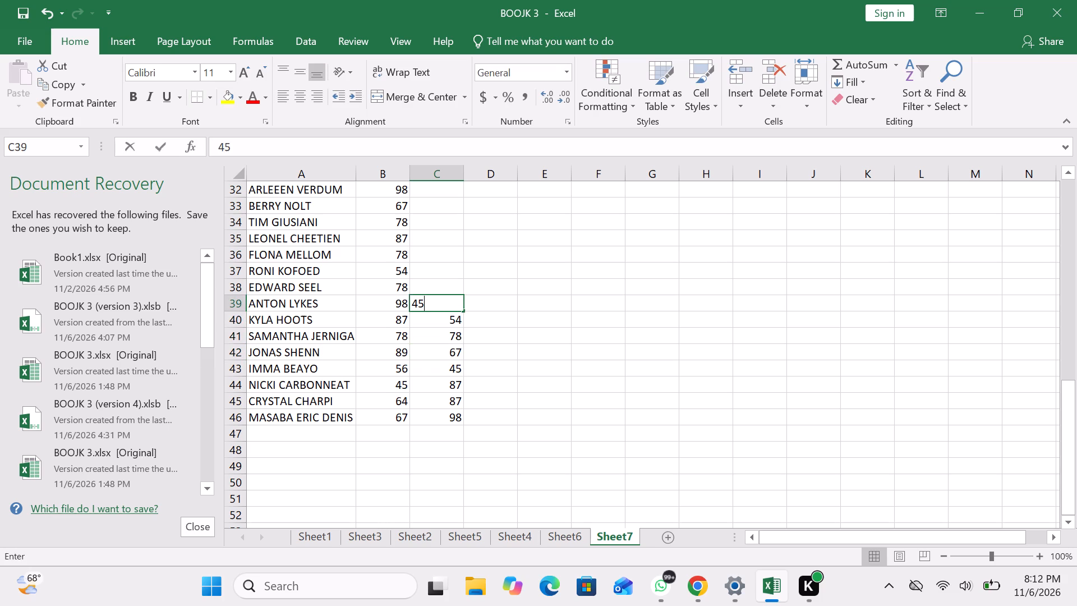
{"action": "key", "text": "Up"}
{"action": "type", "text": "90"}
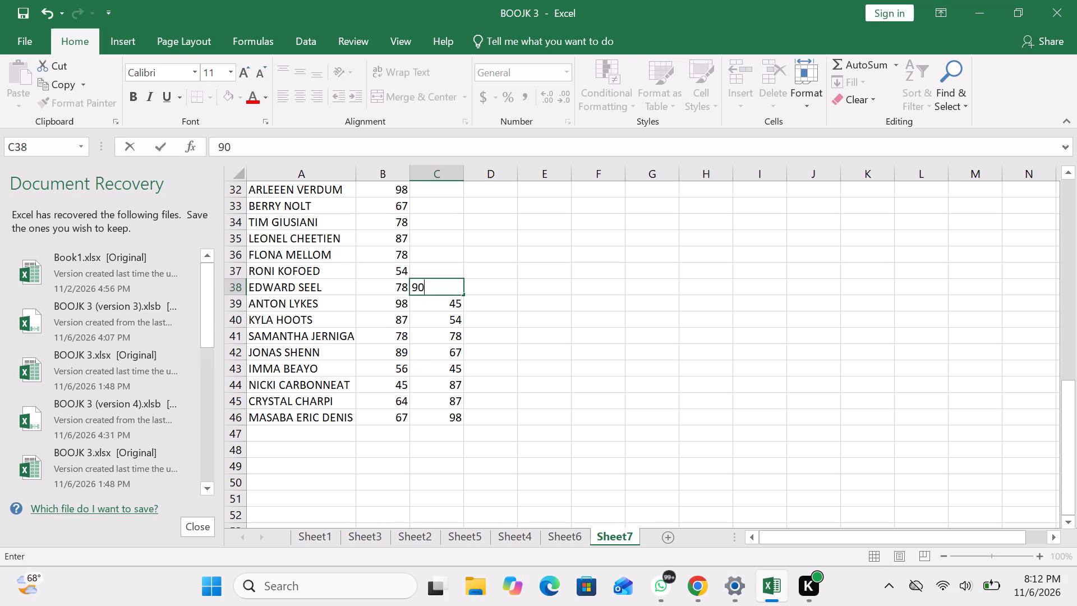
{"action": "key", "text": "Up"}
{"action": "type", "text": "65"}
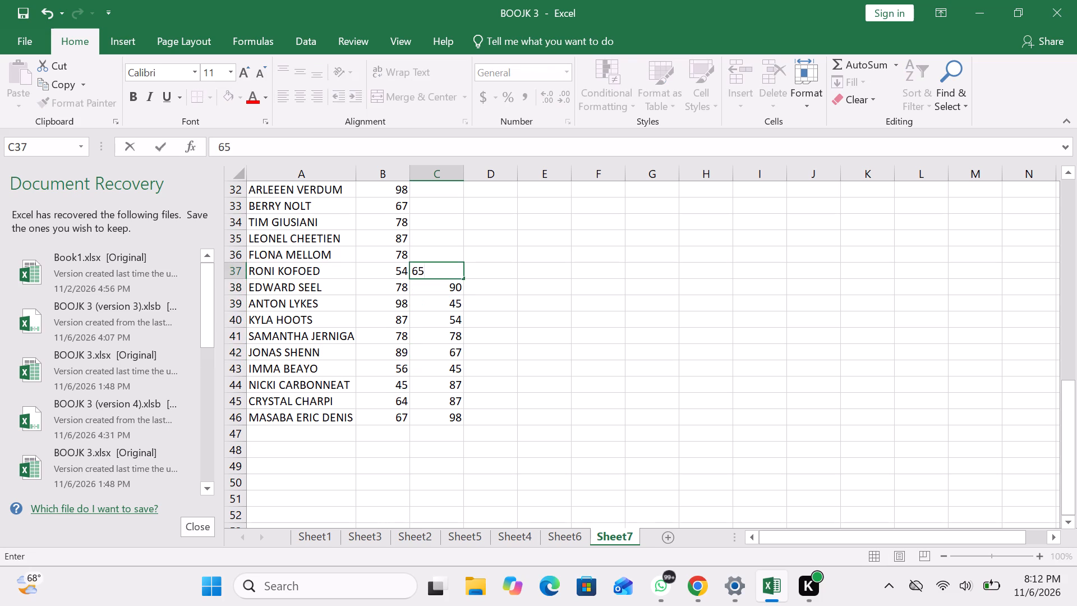
{"action": "key", "text": "Up"}
{"action": "type", "text": "34"}
{"action": "key", "text": "Up"}
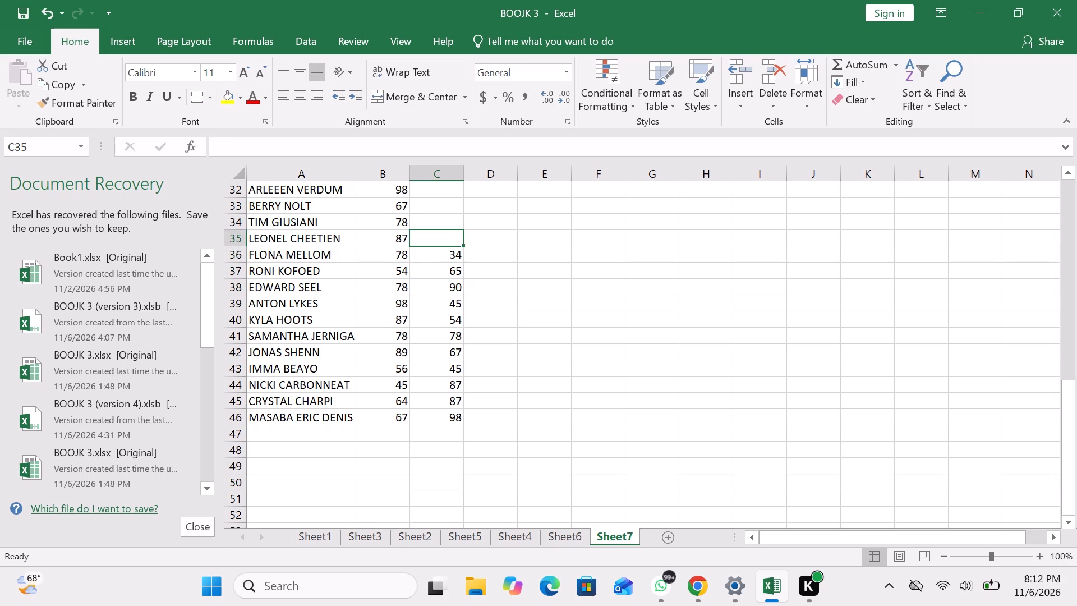
{"action": "type", "text": "56"}
{"action": "key", "text": "Up"}
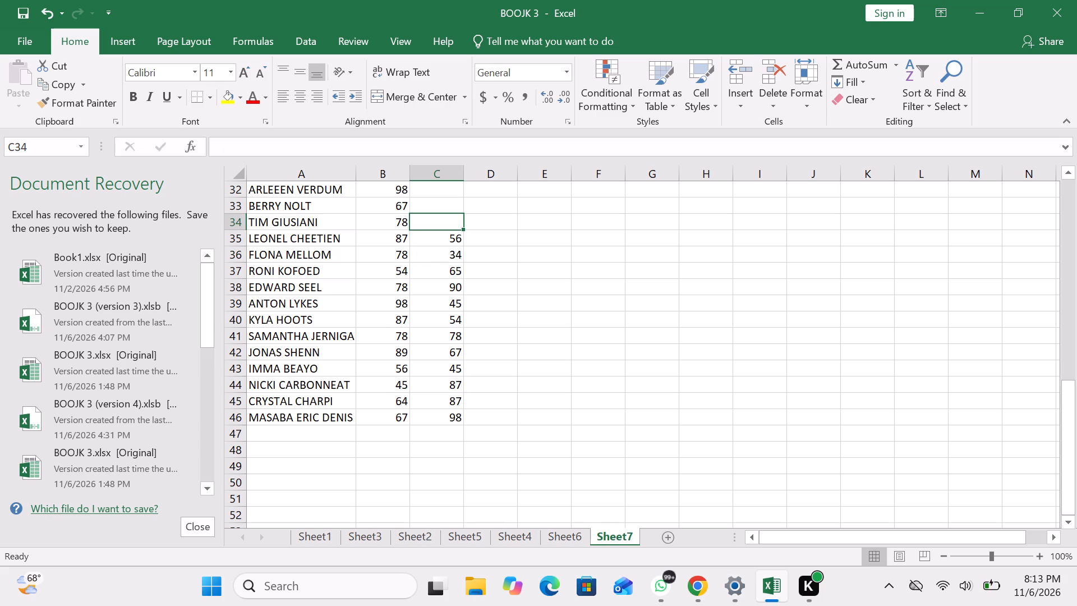
Enter the ENG marks 78, 87, 32, 98, 78 and 87 upward from cell C34 to C29.
{"action": "key", "text": "Up"}
{"action": "key", "text": "Down"}
{"action": "type", "text": "78"}
{"action": "key", "text": "Up"}
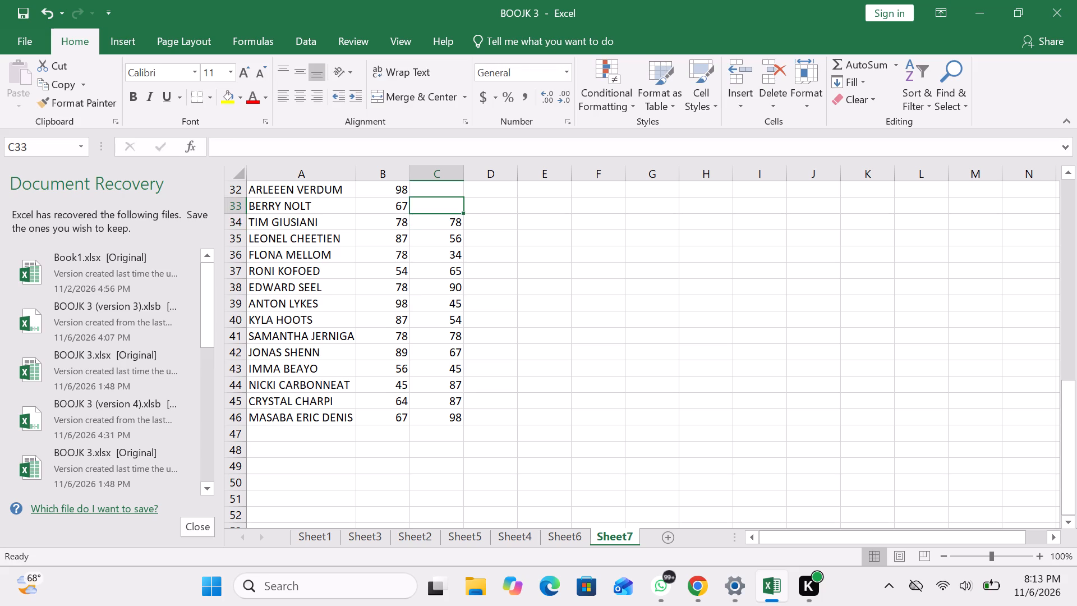
{"action": "type", "text": "87"}
{"action": "key", "text": "Up"}
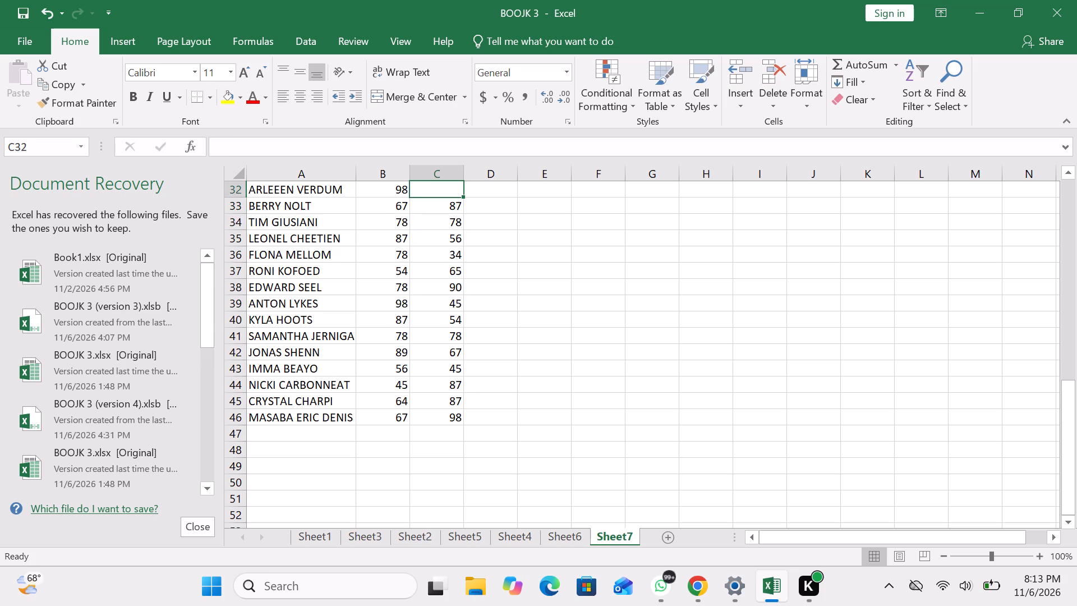
{"action": "type", "text": "32"}
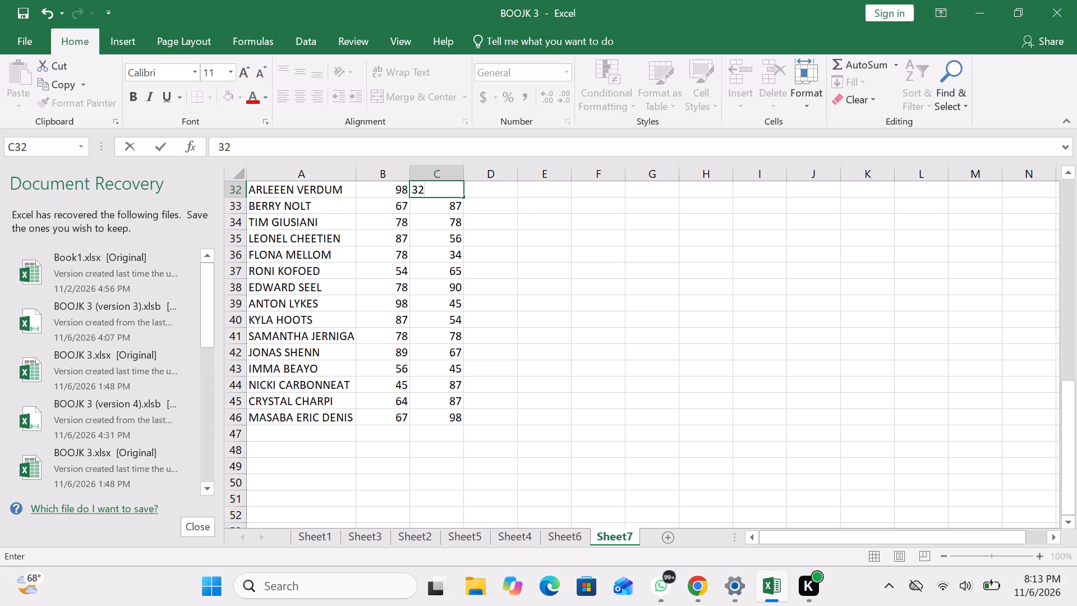
{"action": "key", "text": "Up"}
{"action": "type", "text": "98"}
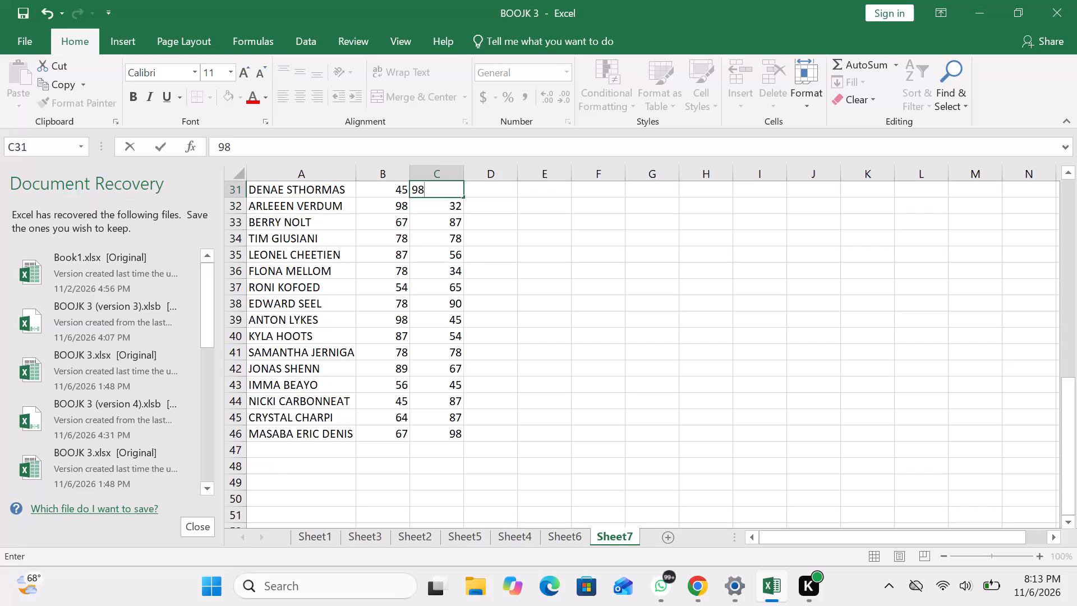
{"action": "key", "text": "Up"}
{"action": "type", "text": "78"}
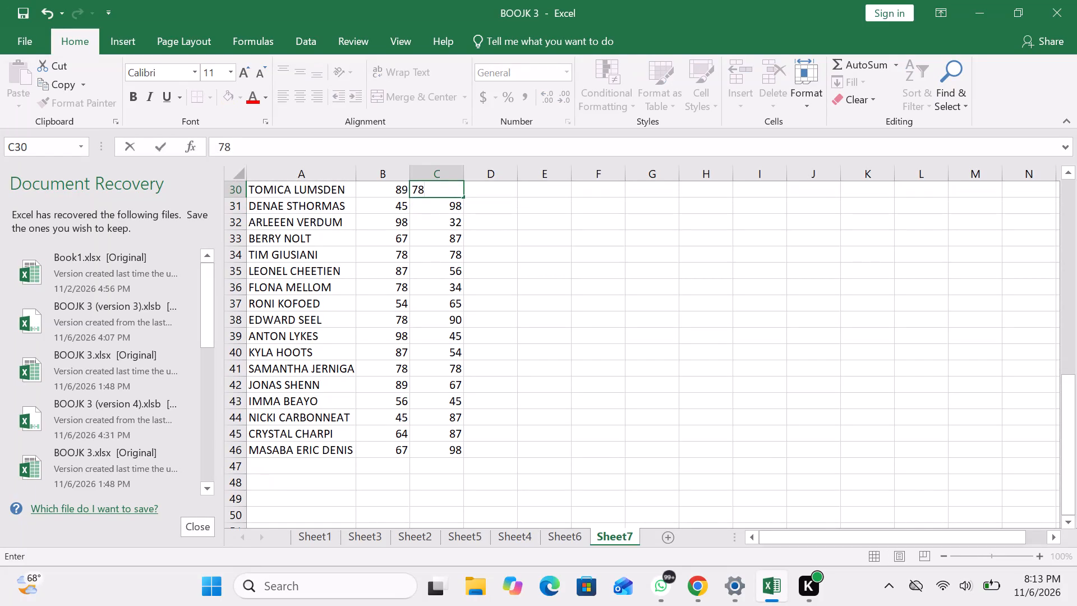
{"action": "key", "text": "Up"}
{"action": "type", "text": "87"}
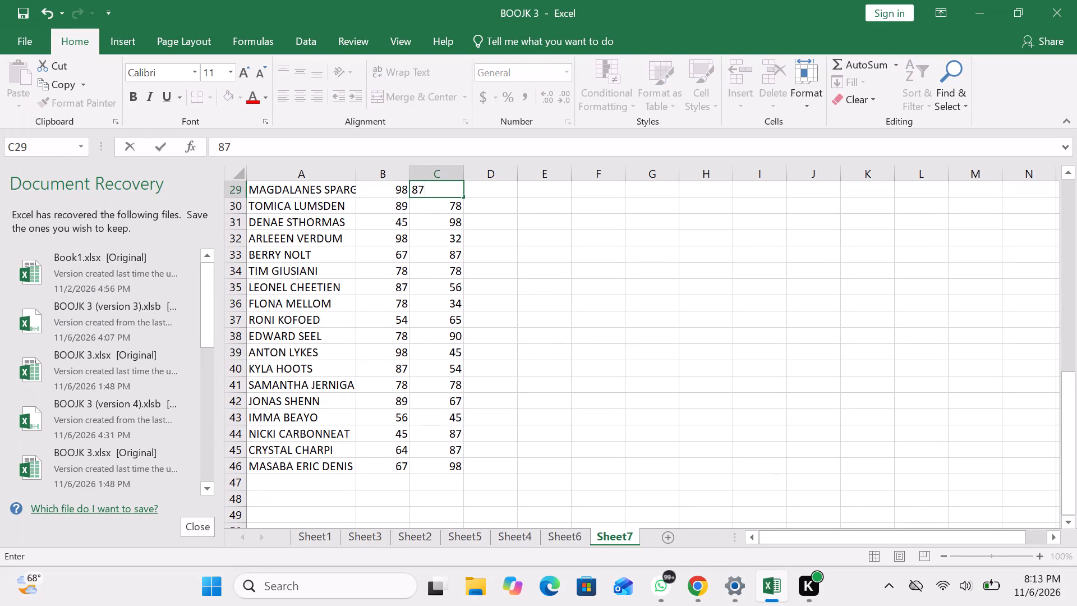
{"action": "key", "text": "Up"}
Enter the ENG marks 34, 87, 89 and 54 upward from cell C28 to C25.
{"action": "type", "text": "34"}
{"action": "key", "text": "Up"}
{"action": "type", "text": "87"}
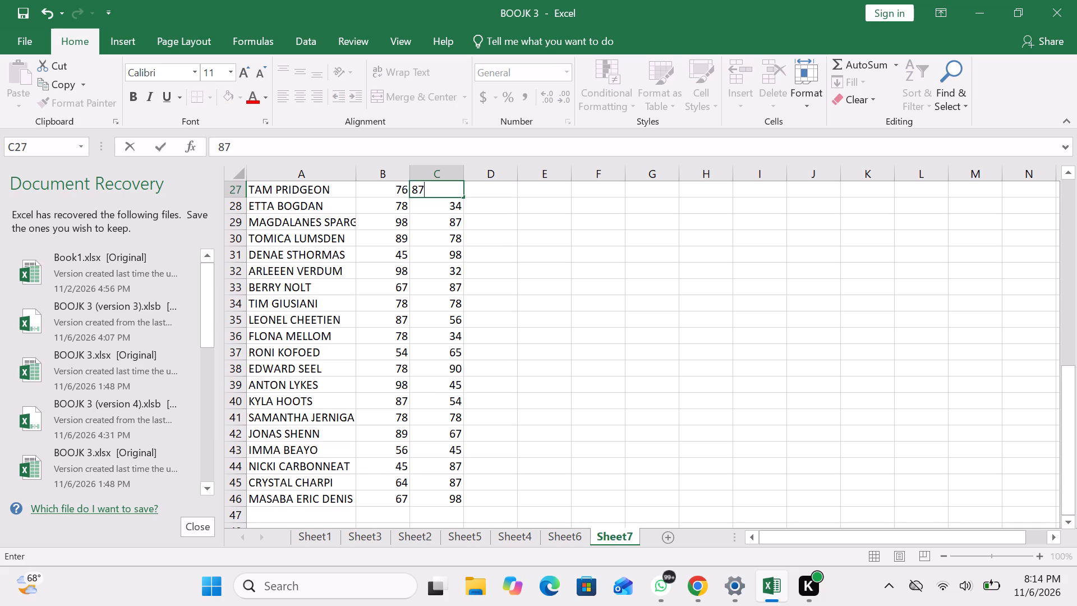
{"action": "scroll", "coordinate": [859, 333], "scroll_direction": "up", "scroll_amount": 3}
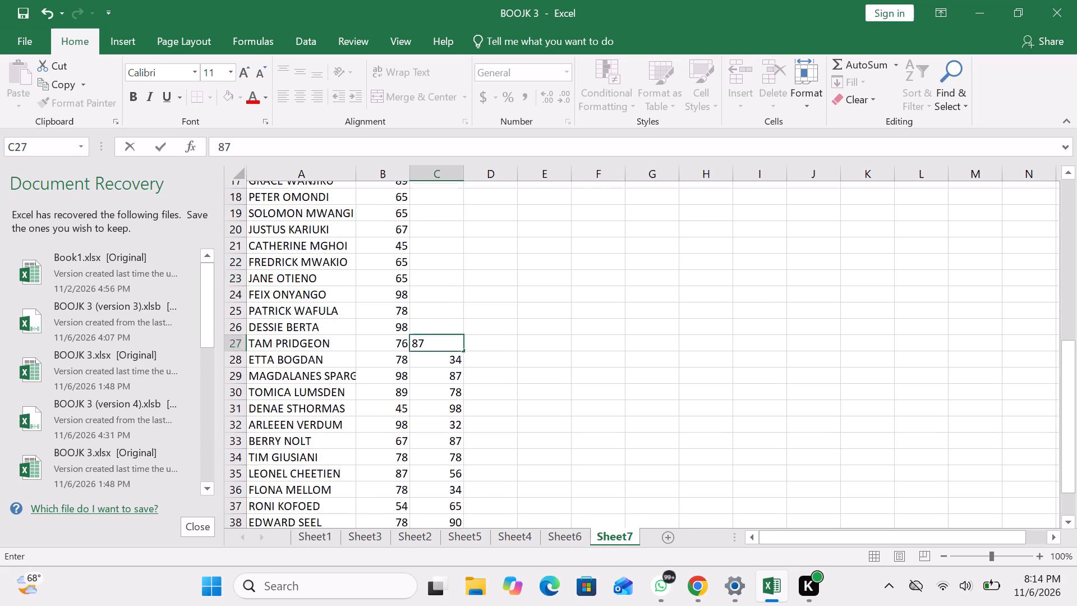
{"action": "scroll", "coordinate": [859, 333], "scroll_direction": "up", "scroll_amount": 2}
{"action": "key", "text": "8"}
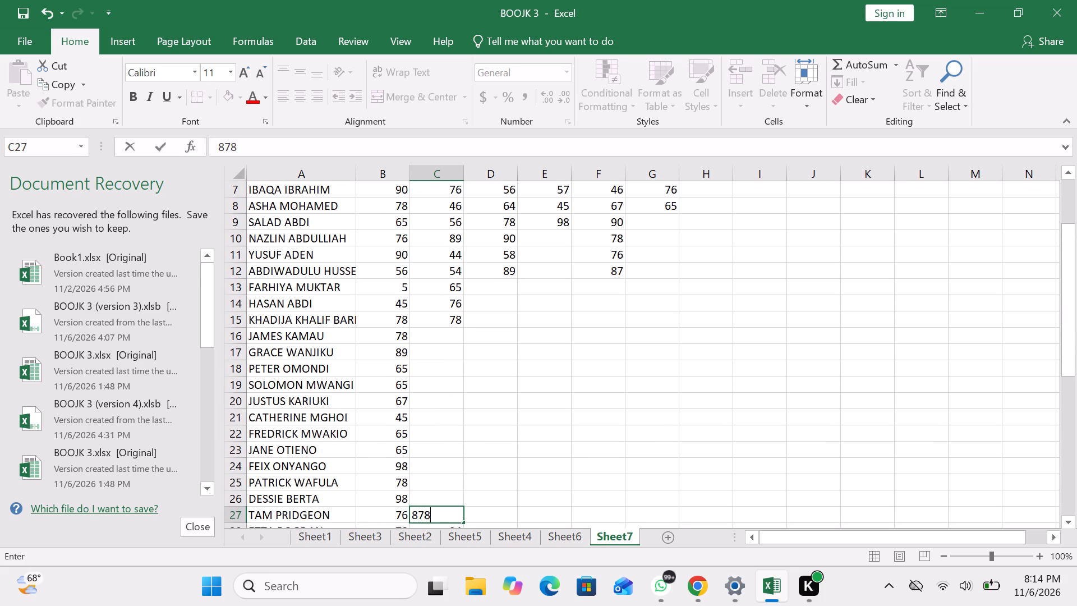
{"action": "key", "text": "BackSpace"}
{"action": "key", "text": "Up"}
{"action": "type", "text": "89"}
{"action": "key", "text": "Up"}
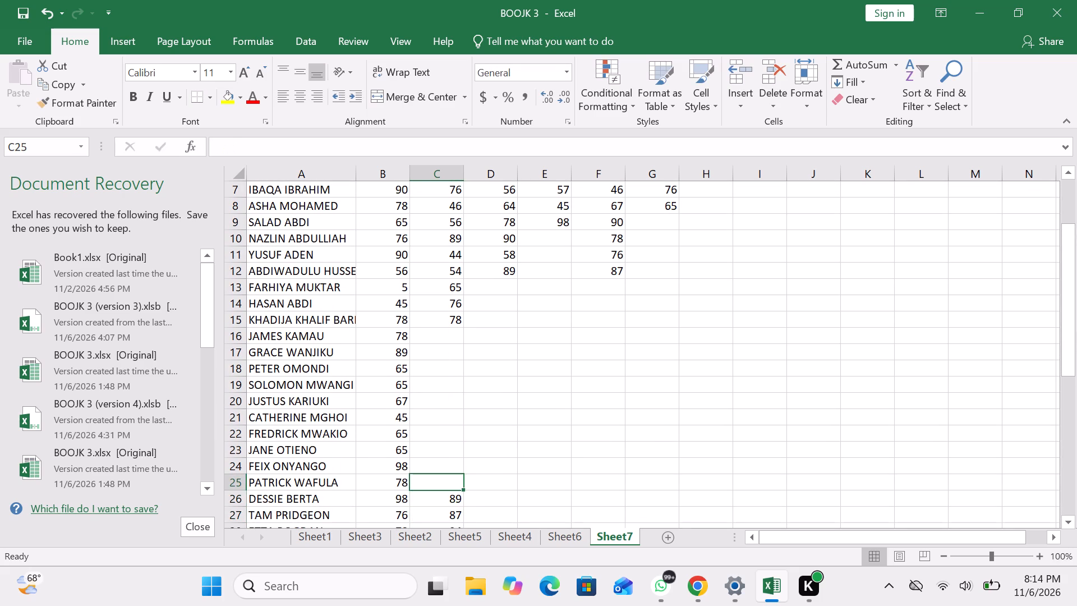
{"action": "type", "text": "54"}
{"action": "key", "text": "Up"}
Enter the ENG marks 34, 76, 97, 7 and 32 upward from cell C24 to C20.
{"action": "type", "text": "34"}
{"action": "key", "text": "Up"}
{"action": "type", "text": "76"}
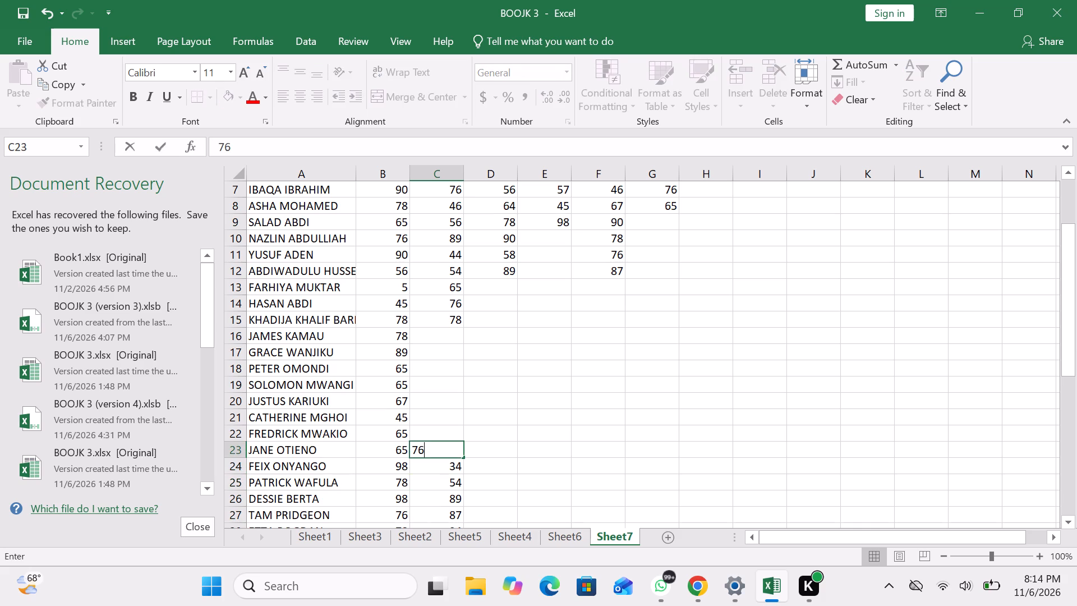
{"action": "key", "text": "Up"}
{"action": "type", "text": "97"}
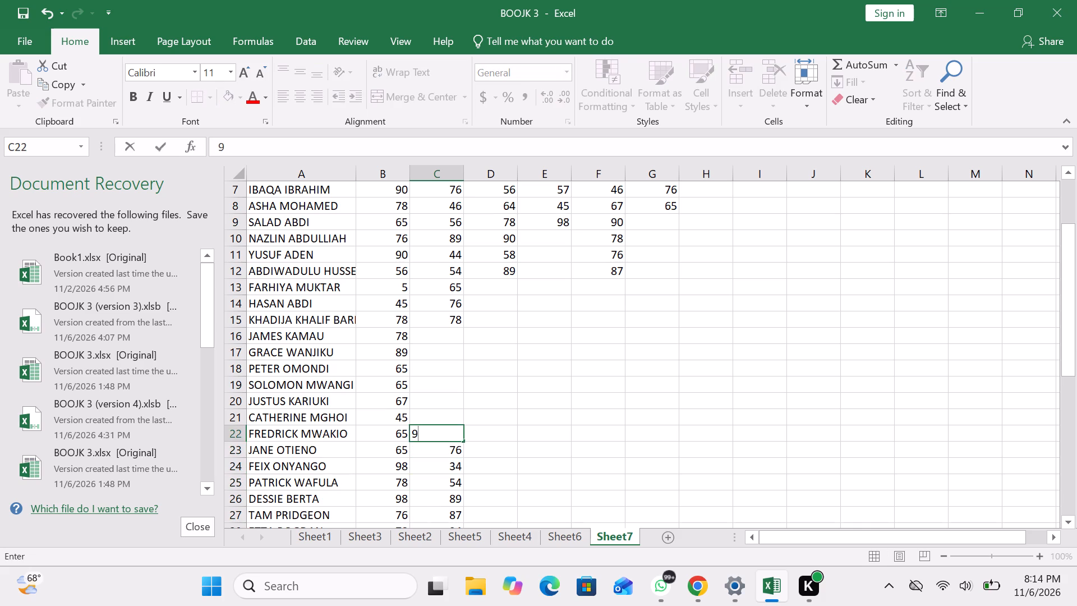
{"action": "key", "text": "Up"}
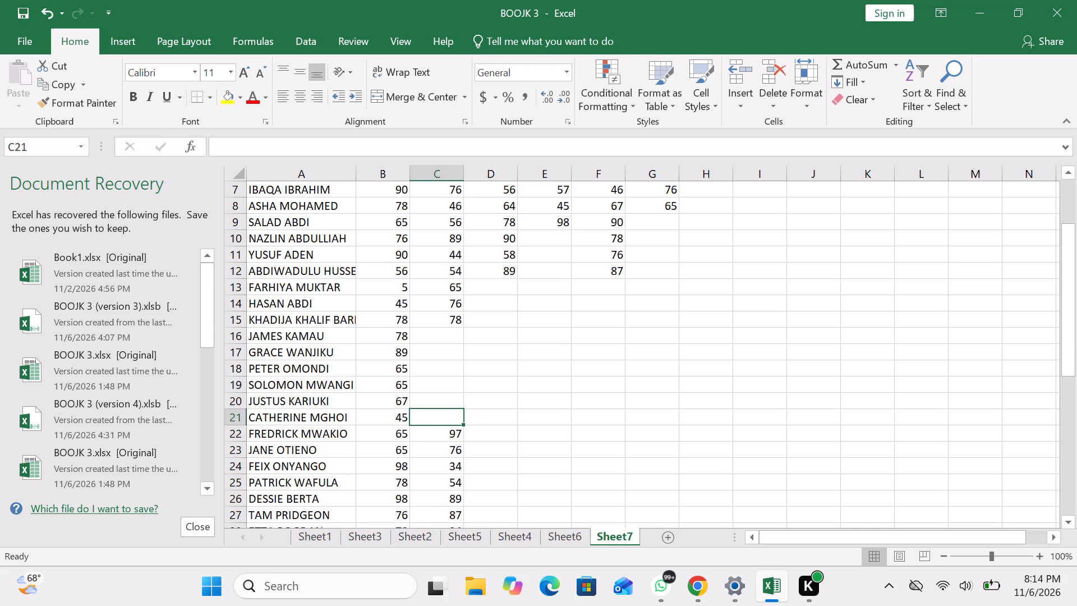
{"action": "key", "text": "7"}
{"action": "key", "text": "Up"}
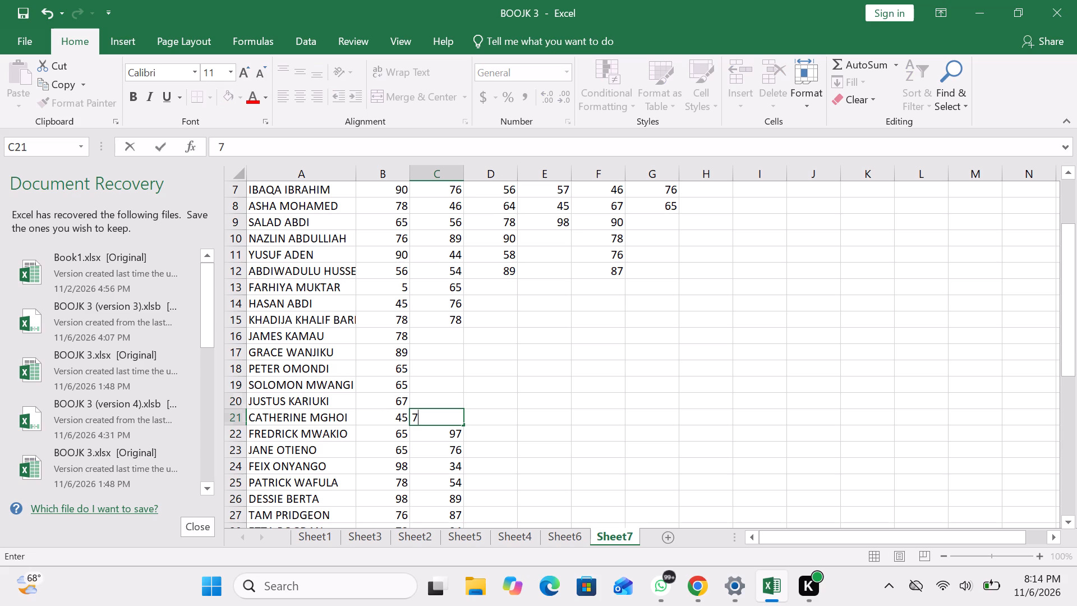
{"action": "type", "text": "32"}
{"action": "key", "text": "Up"}
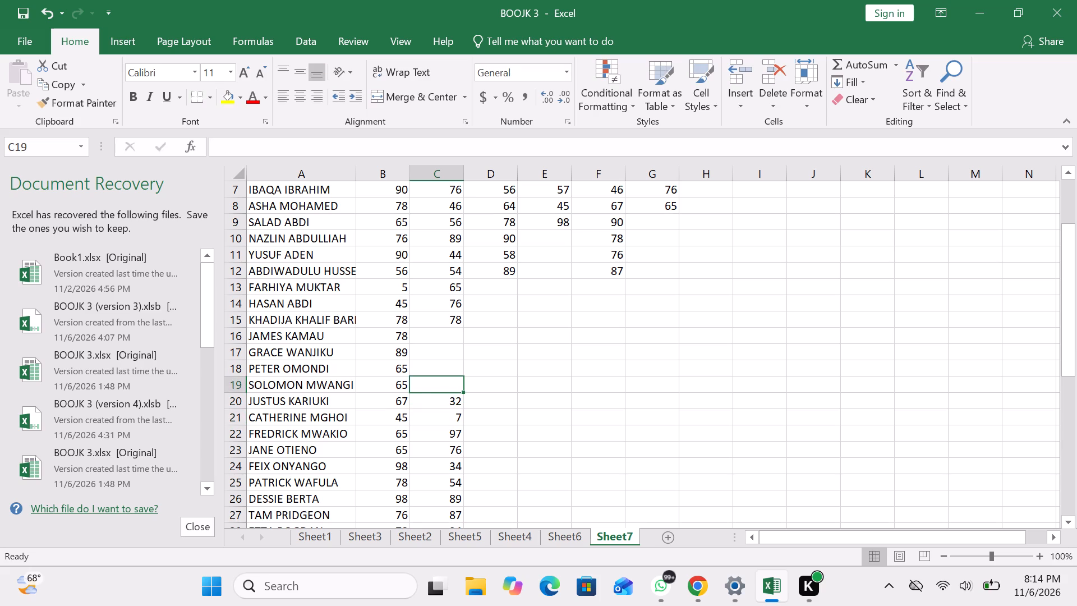
Enter the ENG marks 54, 43, 56 and 54 upward from cell C19 to C16, and replace the mark in C15 with 23.
{"action": "type", "text": "54"}
{"action": "key", "text": "Up"}
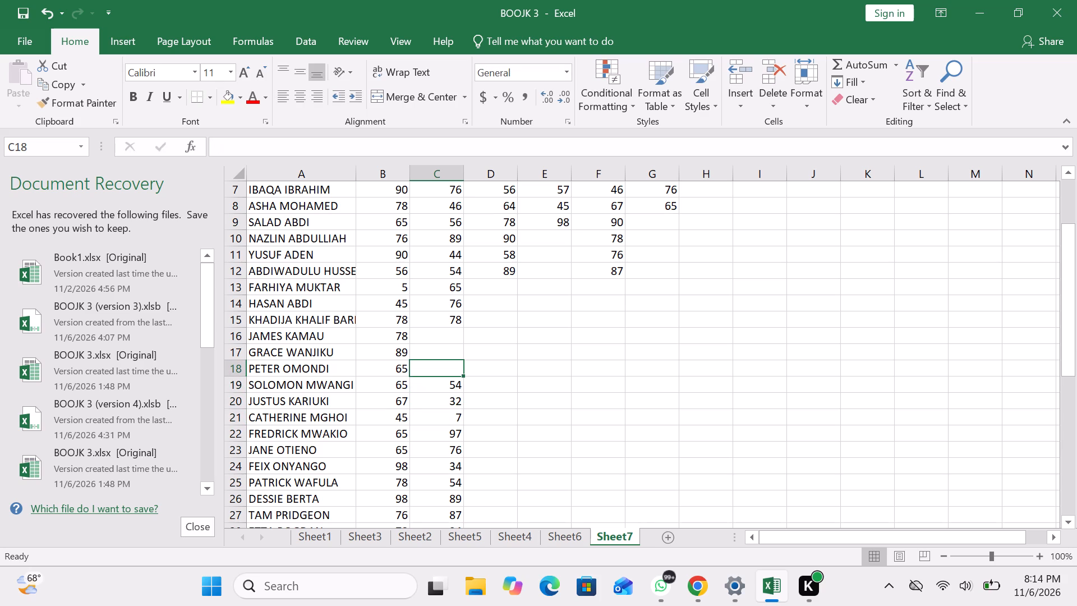
{"action": "type", "text": "43"}
{"action": "key", "text": "Up"}
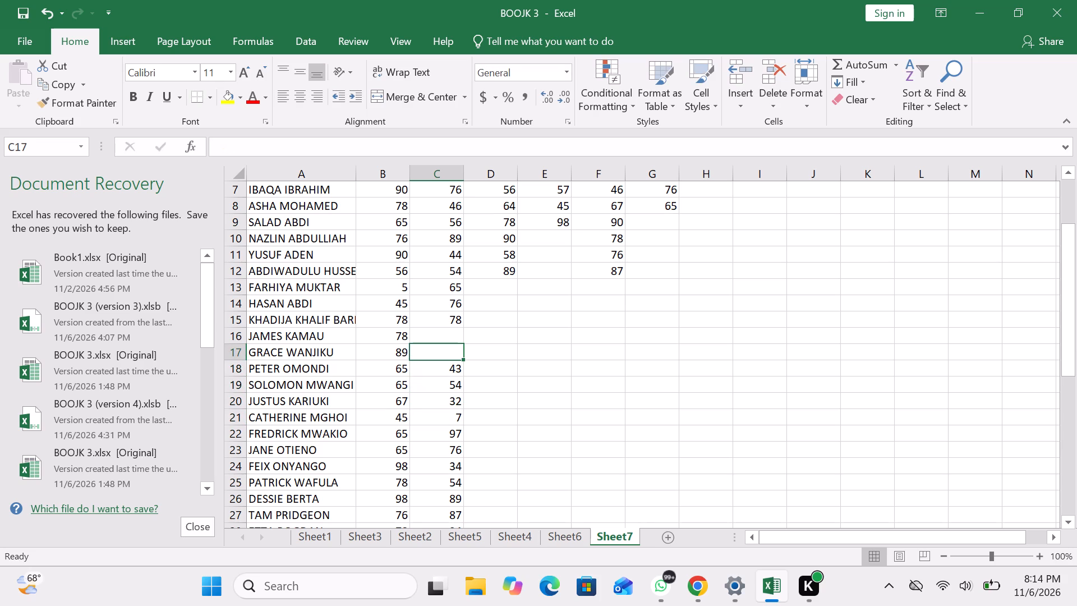
{"action": "type", "text": "56"}
{"action": "key", "text": "Up"}
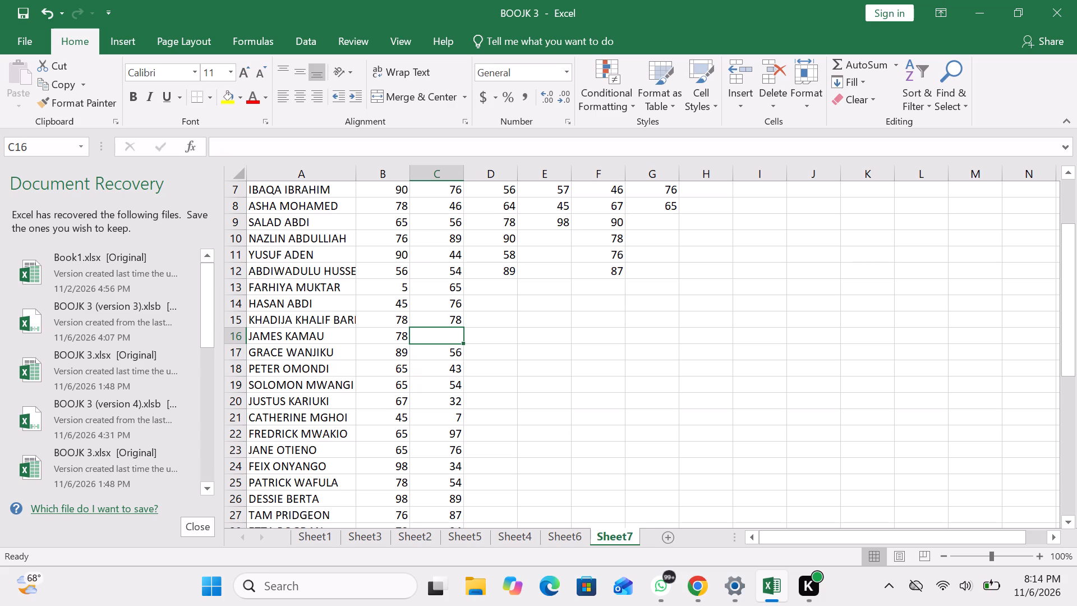
{"action": "type", "text": "54"}
{"action": "key", "text": "Up"}
{"action": "type", "text": "23"}
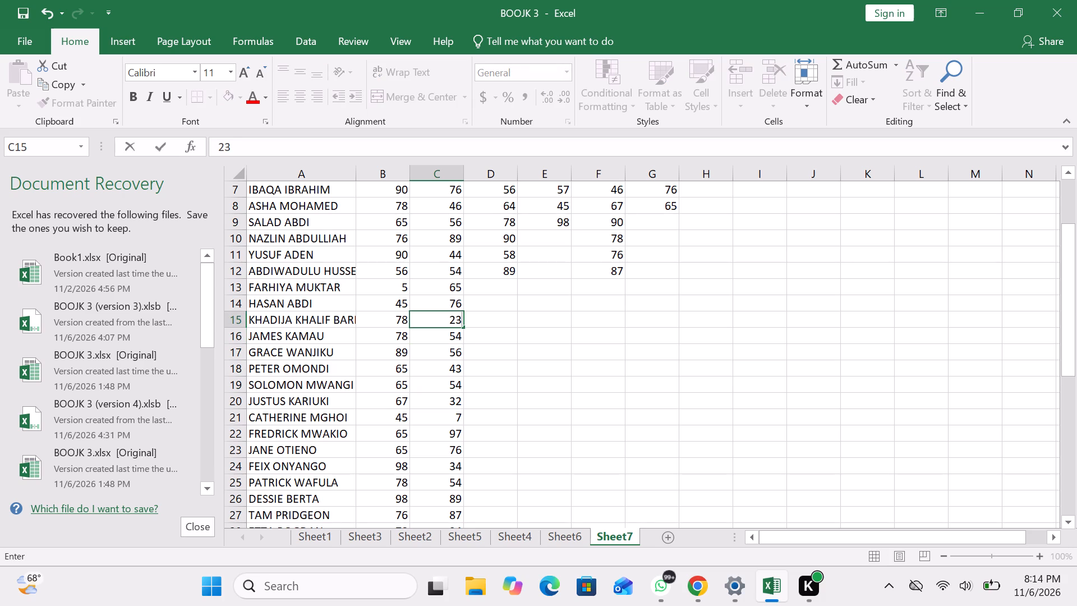
Continue column D downward with the marks 65, 97, 98 and 65 in cells D13 to D16.
{"action": "left_click", "coordinate": [503, 283]}
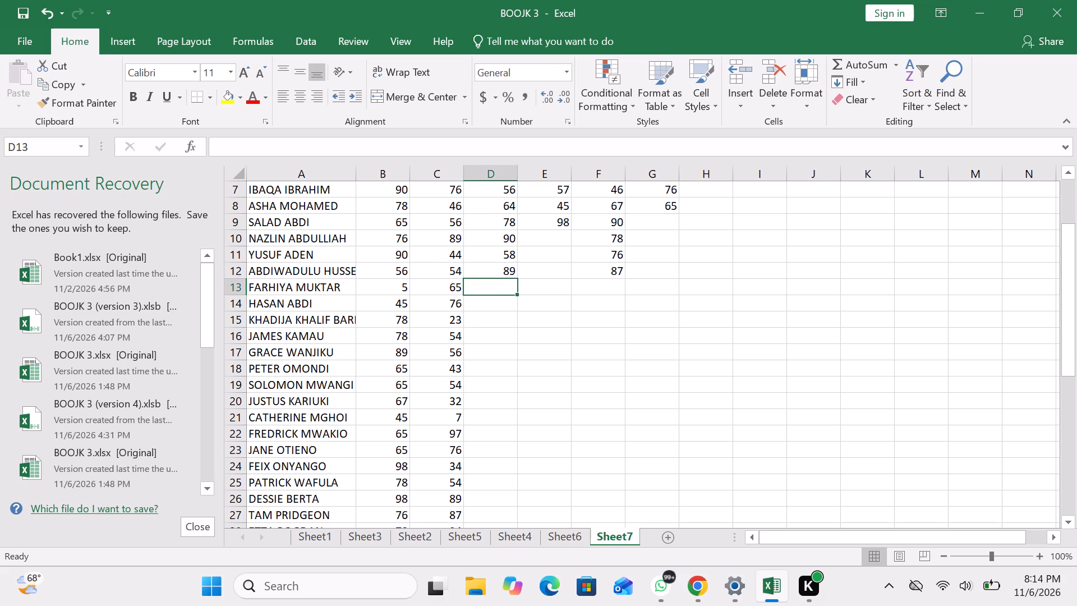
{"action": "type", "text": "65"}
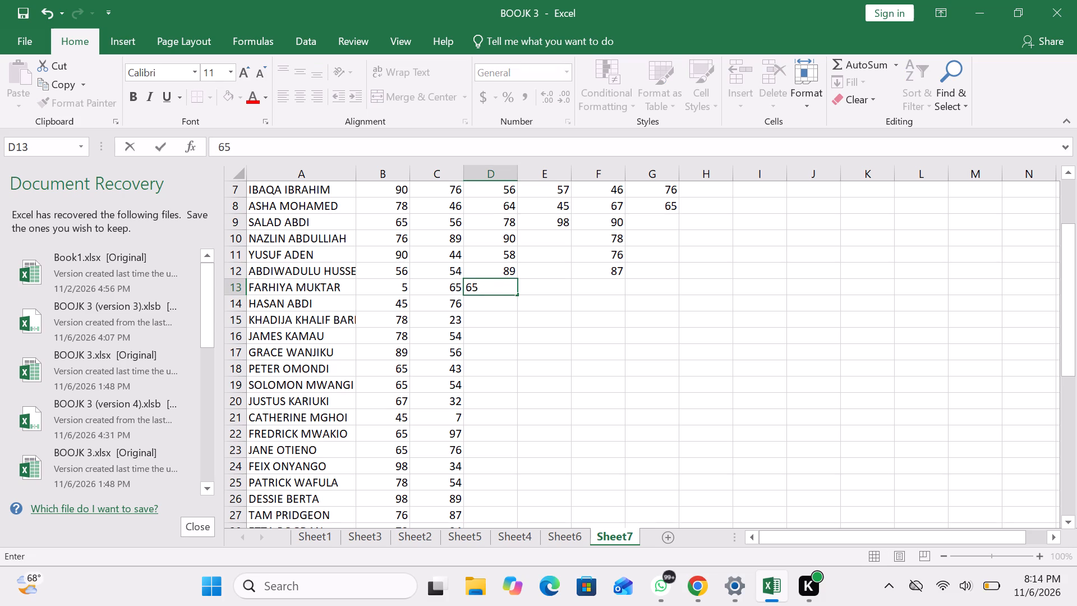
{"action": "key", "text": "Down"}
{"action": "key", "text": "9"}
{"action": "key", "text": "7"}
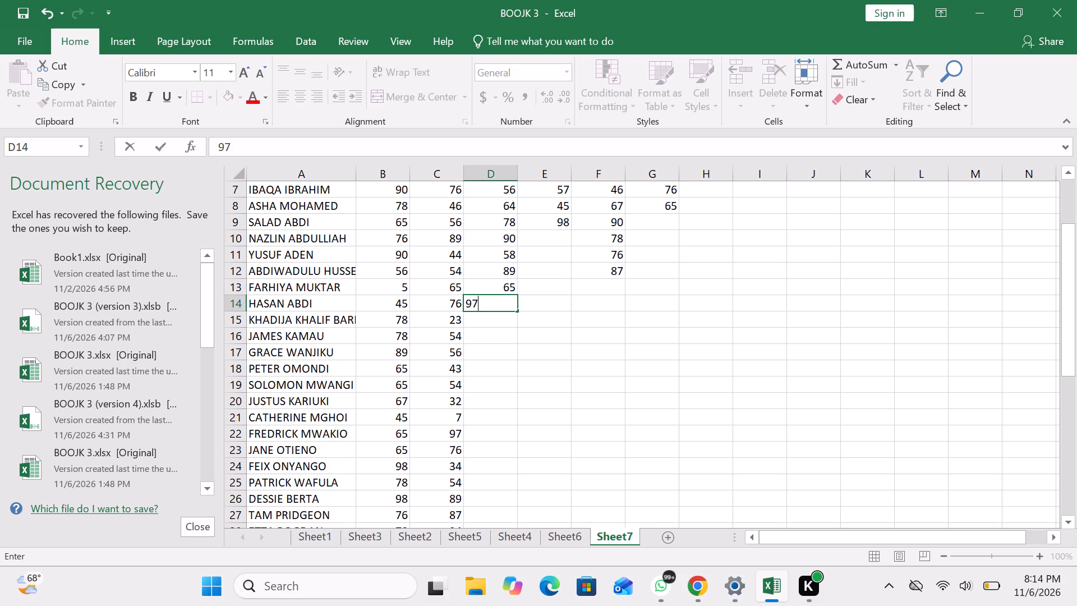
{"action": "key", "text": "Down"}
{"action": "type", "text": "98"}
{"action": "key", "text": "Down"}
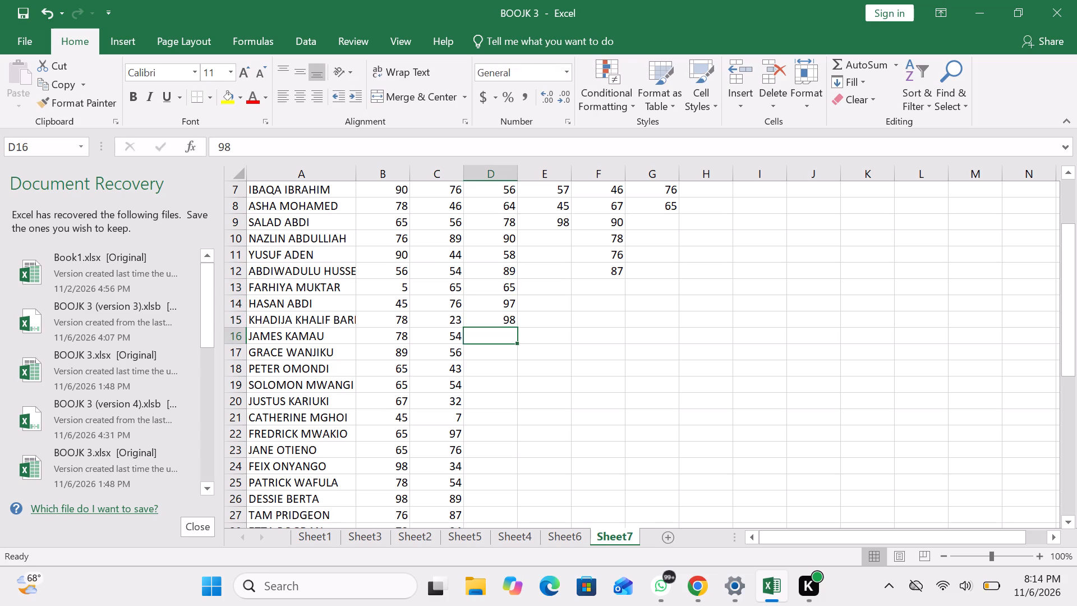
{"action": "type", "text": "65"}
{"action": "key", "text": "Down"}
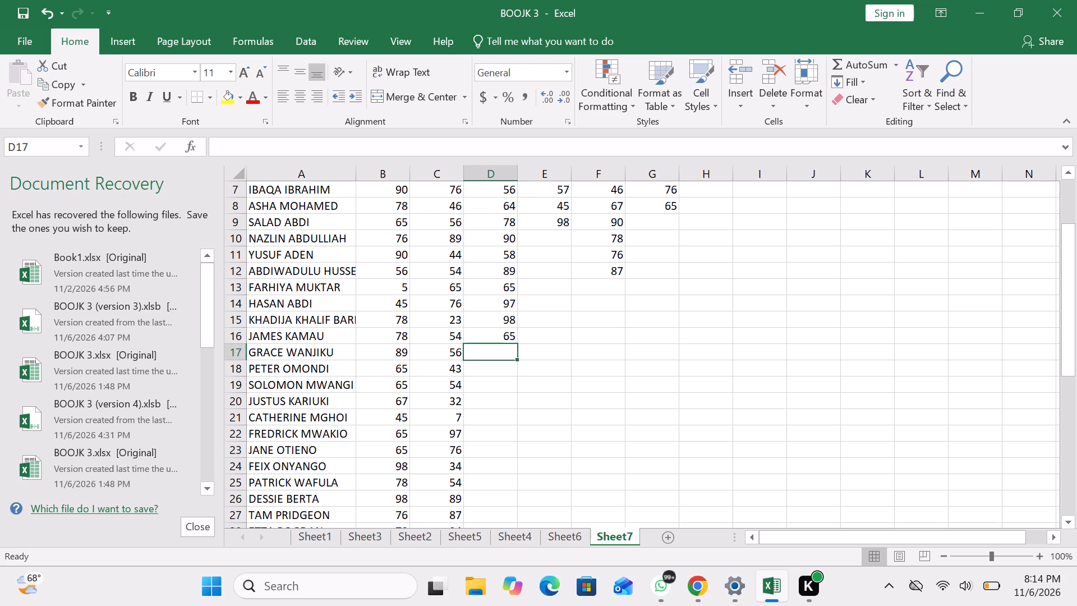
Enter the marks 89, 54, 78 and 89 in cells D17 to D20.
{"action": "type", "text": "89"}
{"action": "key", "text": "Down"}
{"action": "type", "text": "54"}
{"action": "key", "text": "Down"}
{"action": "type", "text": "78"}
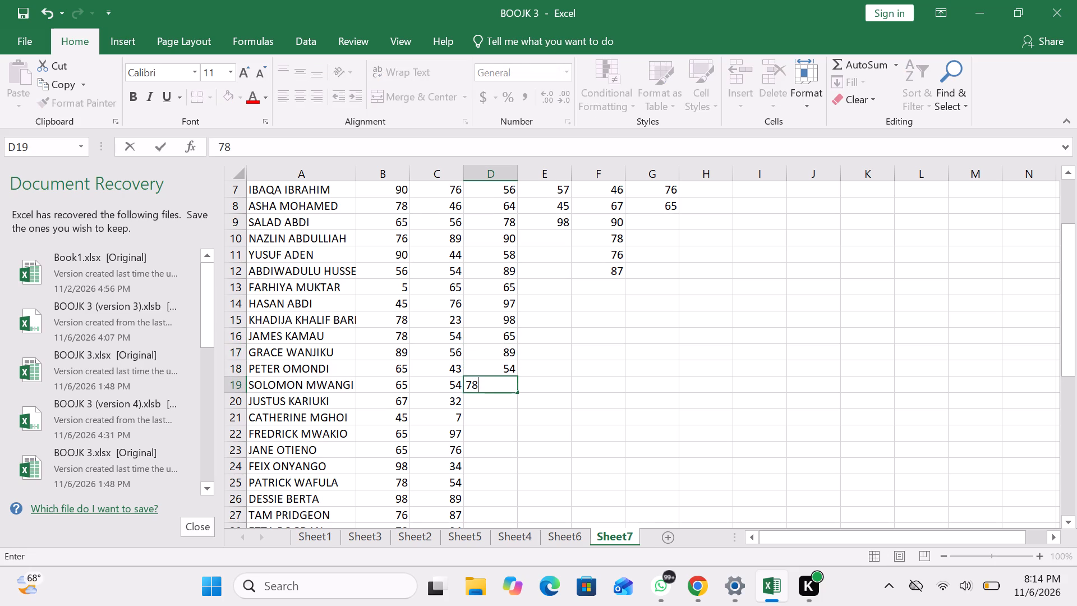
{"action": "key", "text": "Down"}
{"action": "type", "text": "89"}
{"action": "key", "text": "Down"}
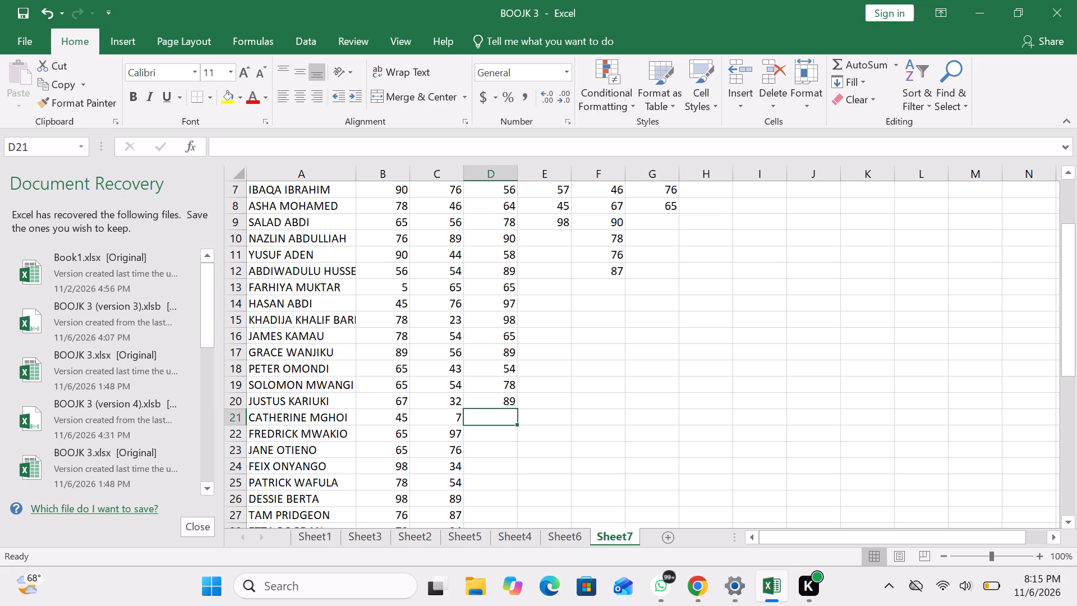
{"action": "key", "text": "Down"}
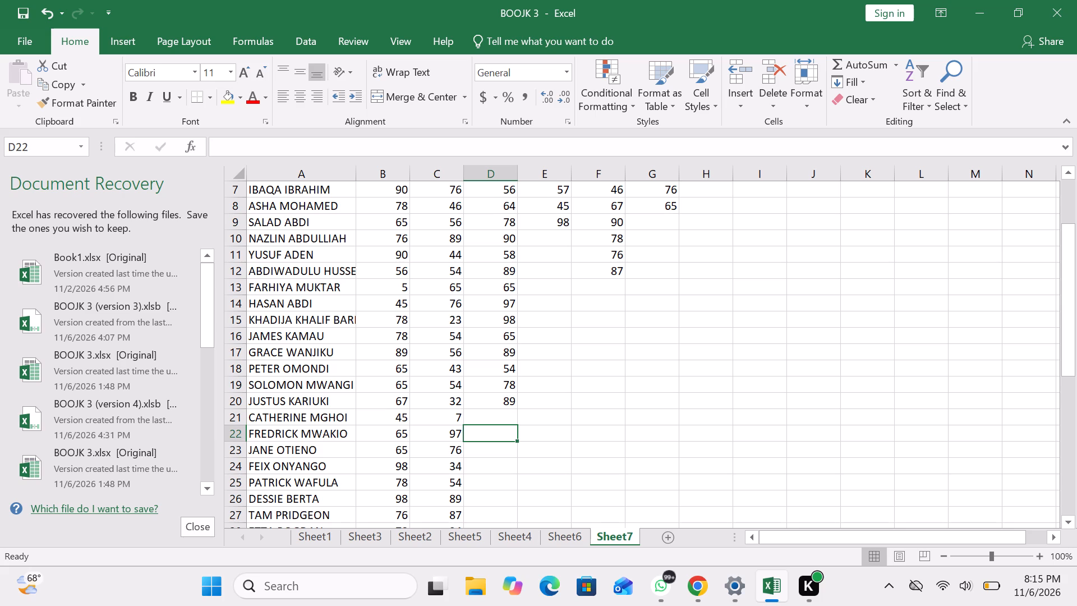
Enter the KIS marks 89 in D22 and 76 in D21, followed by 87 in D23 and 76 in D24.
{"action": "type", "text": "89"}
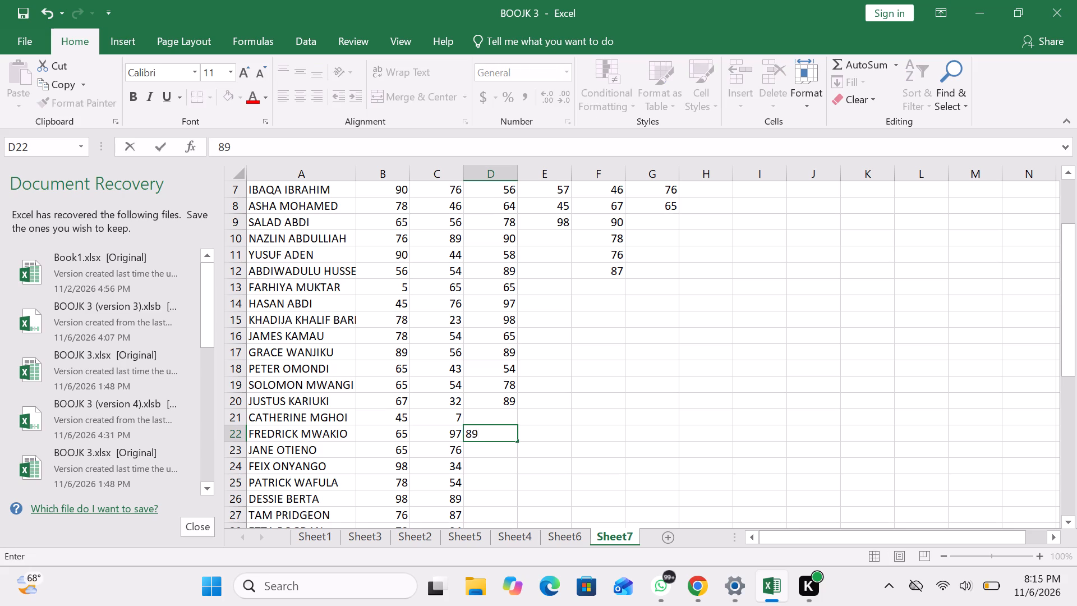
{"action": "key", "text": "Up"}
{"action": "type", "text": "76"}
{"action": "key", "text": "Up"}
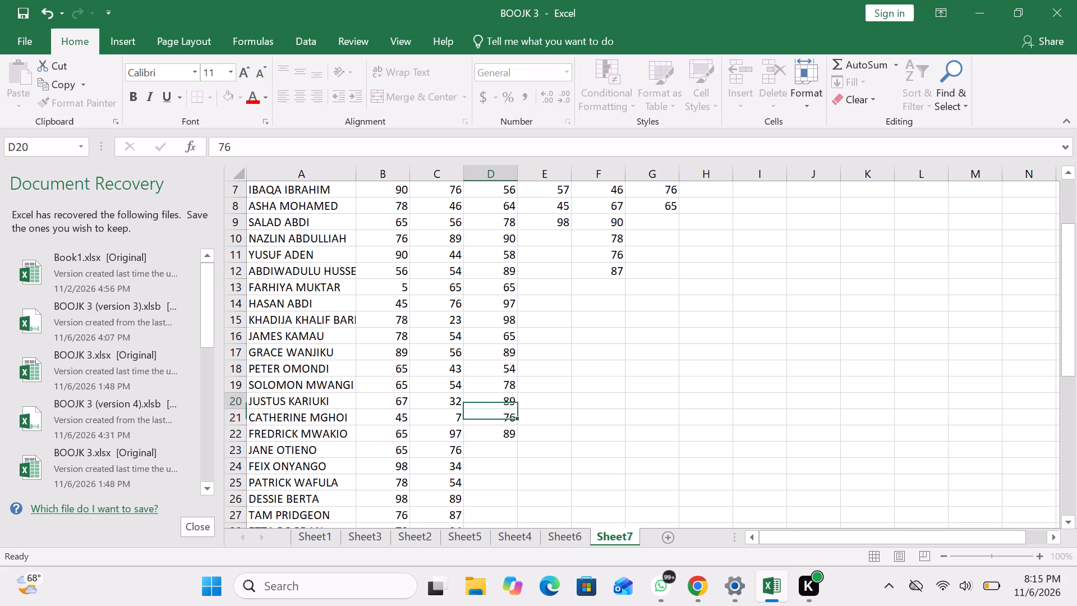
{"action": "key", "text": "Down"}
{"action": "key", "text": "Down"}
{"action": "key", "text": "Down"}
{"action": "type", "text": "87"}
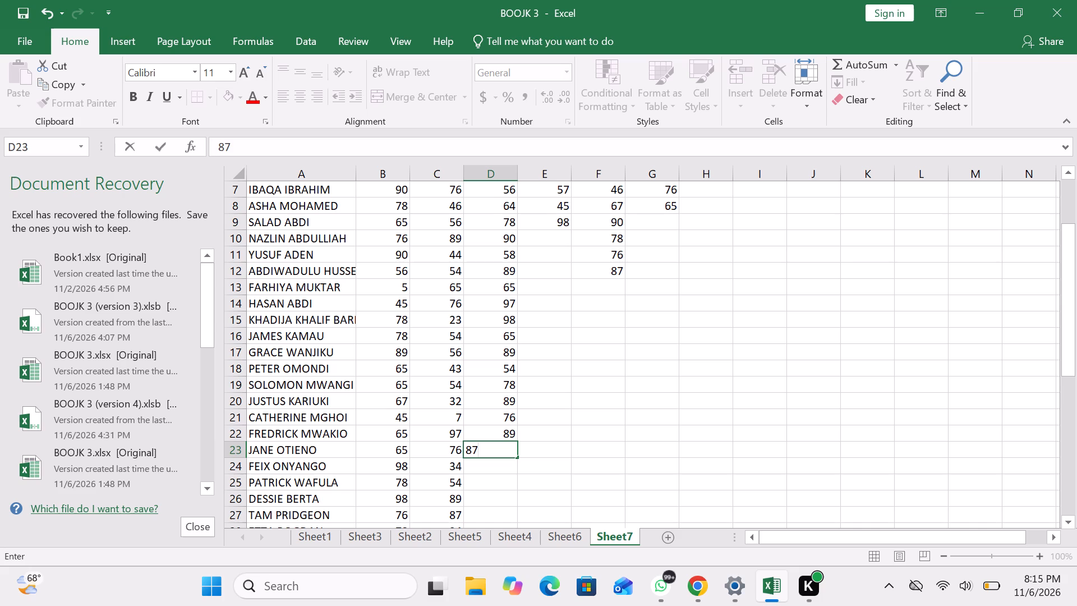
{"action": "key", "text": "Down"}
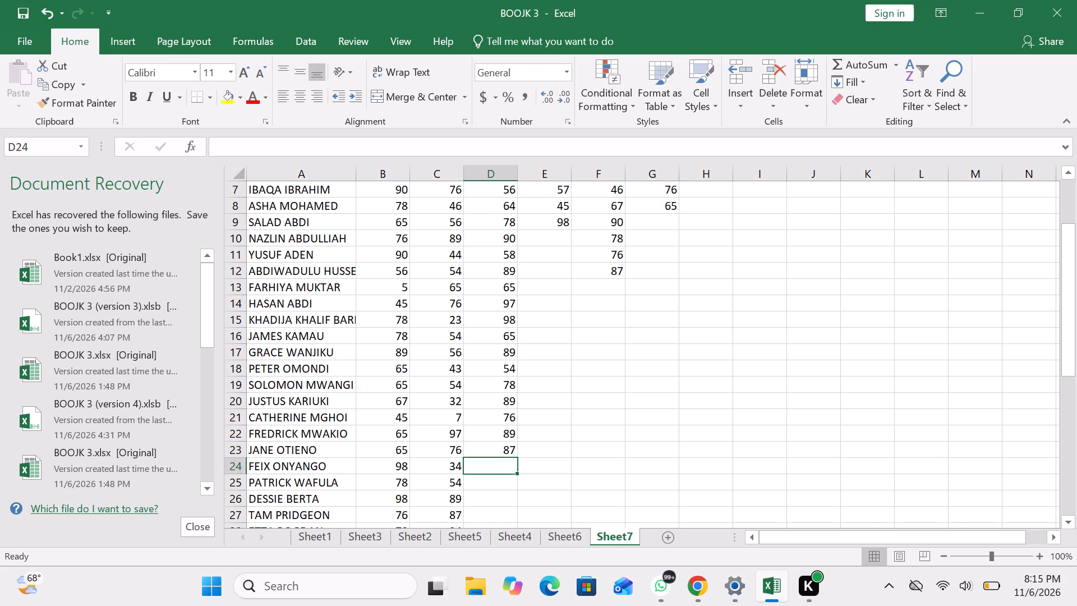
{"action": "type", "text": "76"}
{"action": "key", "text": "Down"}
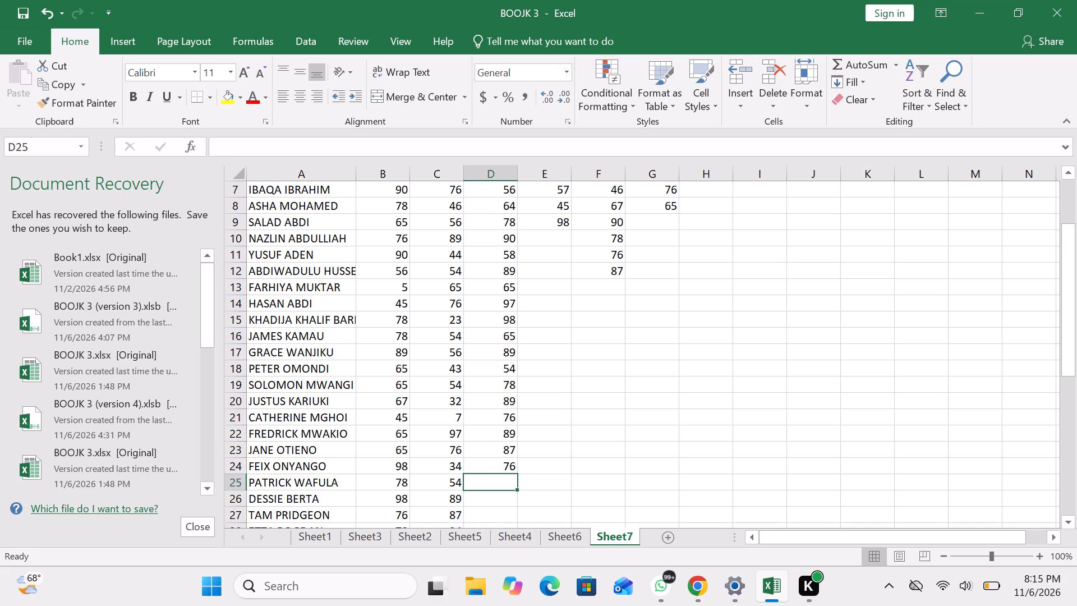
Continue the KIS column downward with the marks 67, 65, 89, 98 and 34 in cells D25 to D29.
{"action": "type", "text": "67"}
{"action": "key", "text": "Down"}
{"action": "type", "text": "65"}
{"action": "key", "text": "Down"}
{"action": "type", "text": "89"}
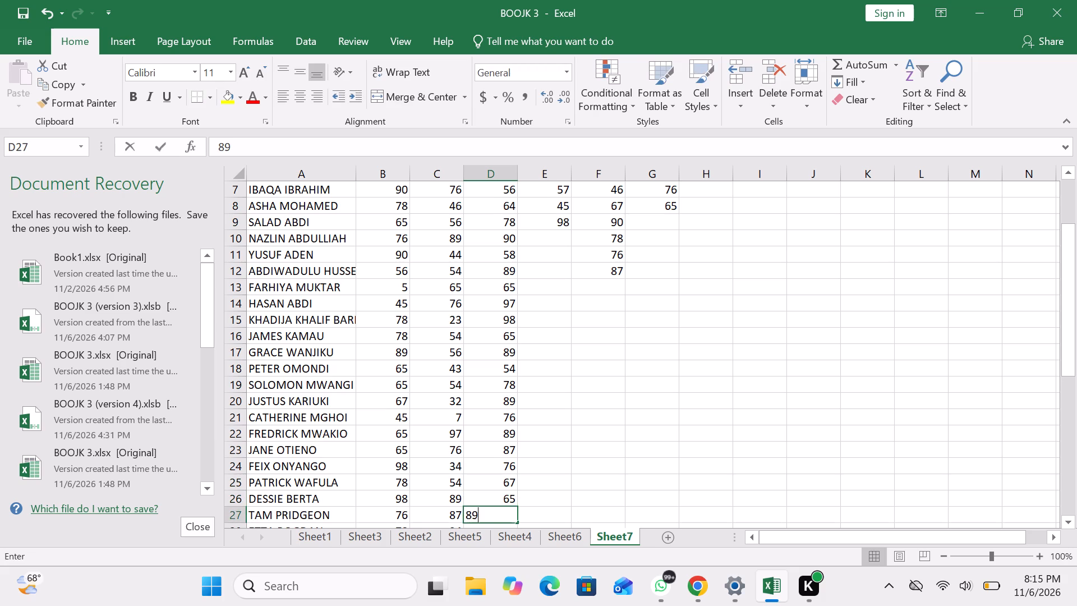
{"action": "key", "text": "Down"}
{"action": "type", "text": "98"}
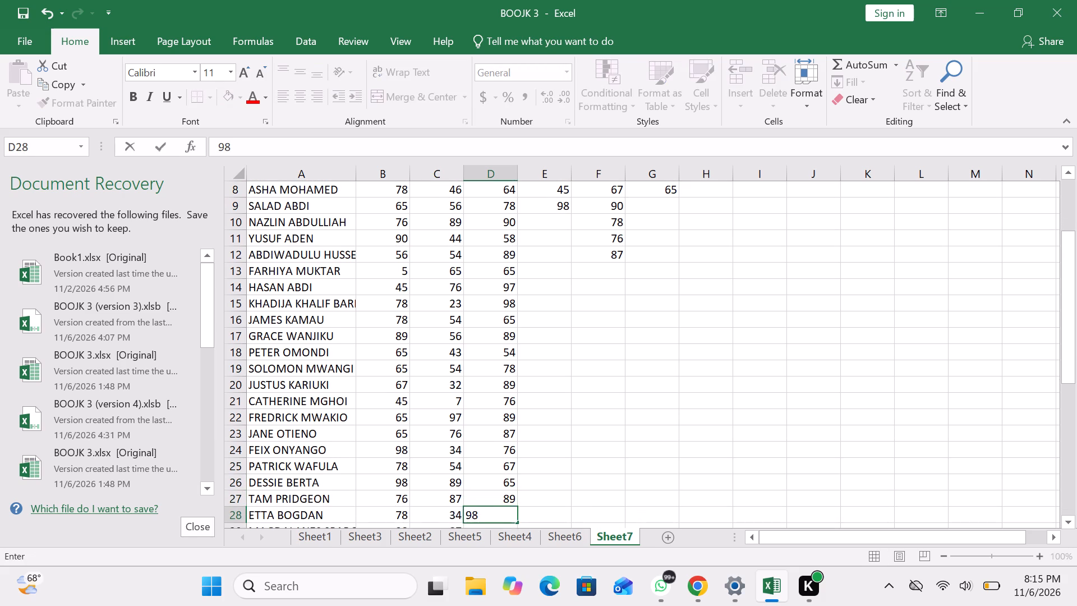
{"action": "key", "text": "Down"}
{"action": "type", "text": "34"}
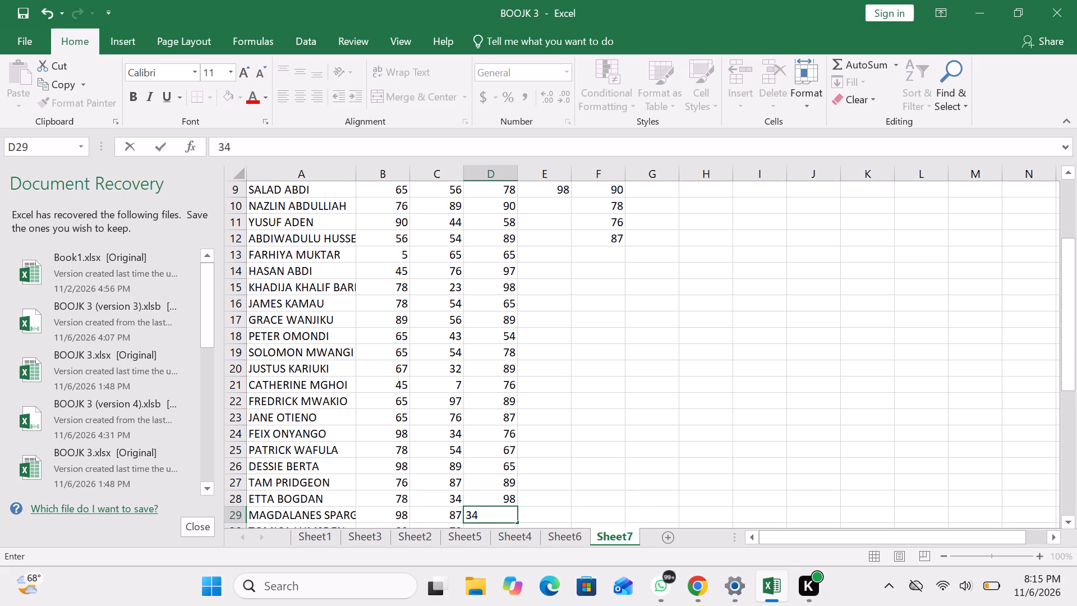
{"action": "key", "text": "Down"}
Enter the KIS marks 69, 89, 76 and 56 in cells D30 to D33.
{"action": "key", "text": "6"}
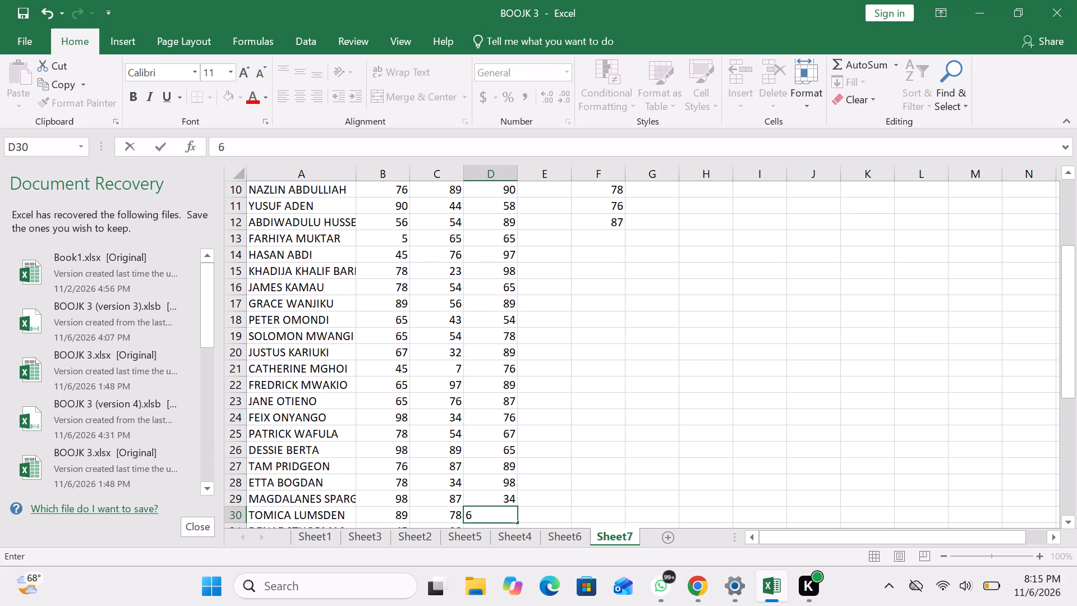
{"action": "scroll", "coordinate": [535, 477], "scroll_direction": "down", "scroll_amount": 2}
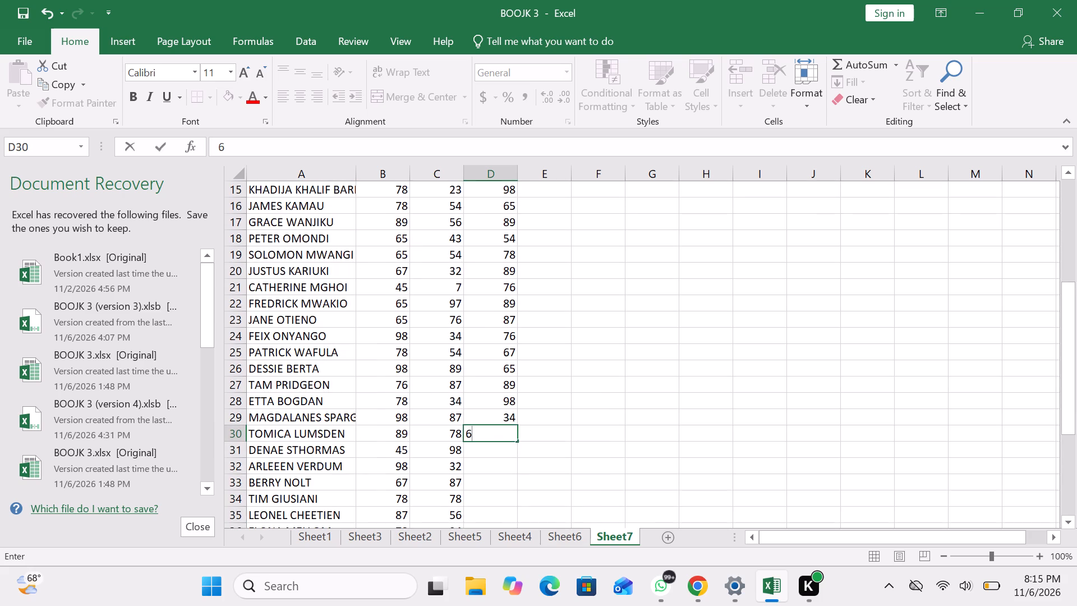
{"action": "type", "text": "98"}
{"action": "key", "text": "BackSpace"}
{"action": "key", "text": "Down"}
{"action": "key", "text": "8"}
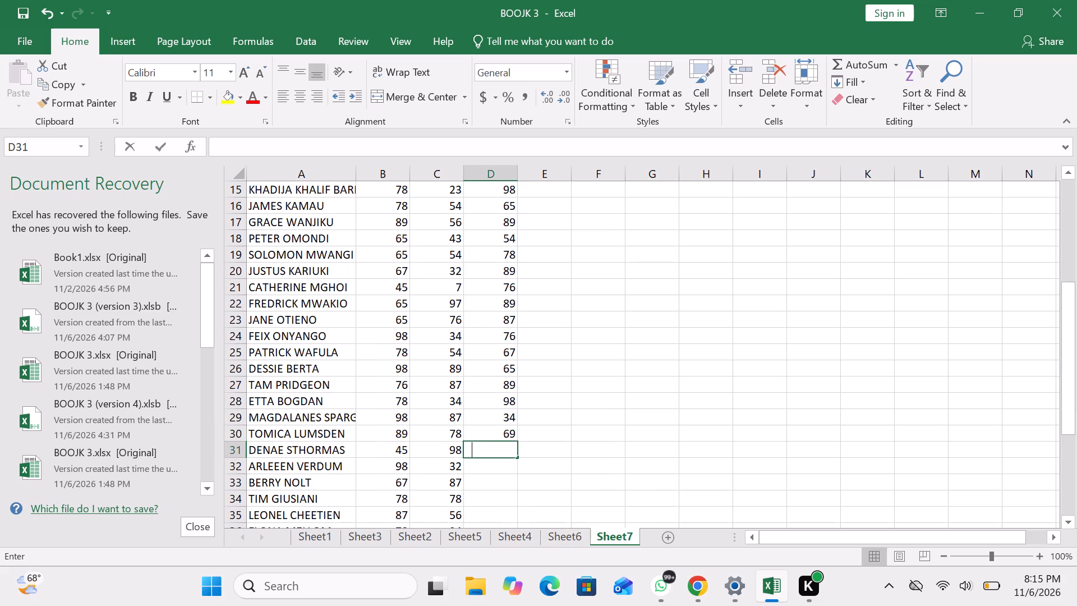
{"action": "key", "text": "9"}
{"action": "key", "text": "Down"}
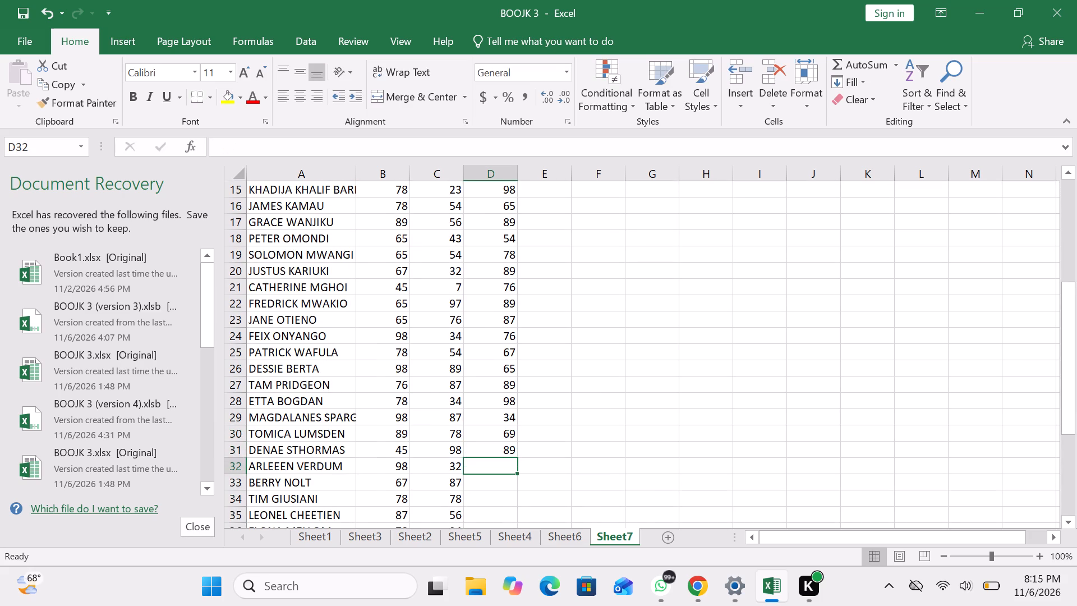
{"action": "type", "text": "76"}
{"action": "key", "text": "Down"}
{"action": "type", "text": "56"}
{"action": "key", "text": "Down"}
Enter the KIS marks 34, 98, 65 and 54 in cells D34 to D37.
{"action": "key", "text": "3"}
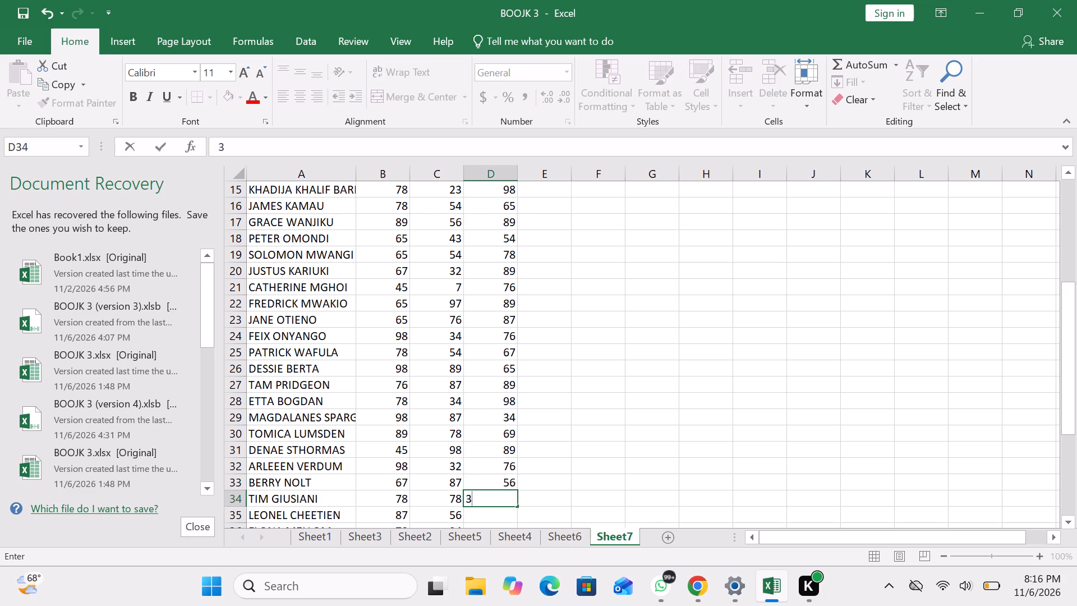
{"action": "key", "text": "4"}
{"action": "key", "text": "Down"}
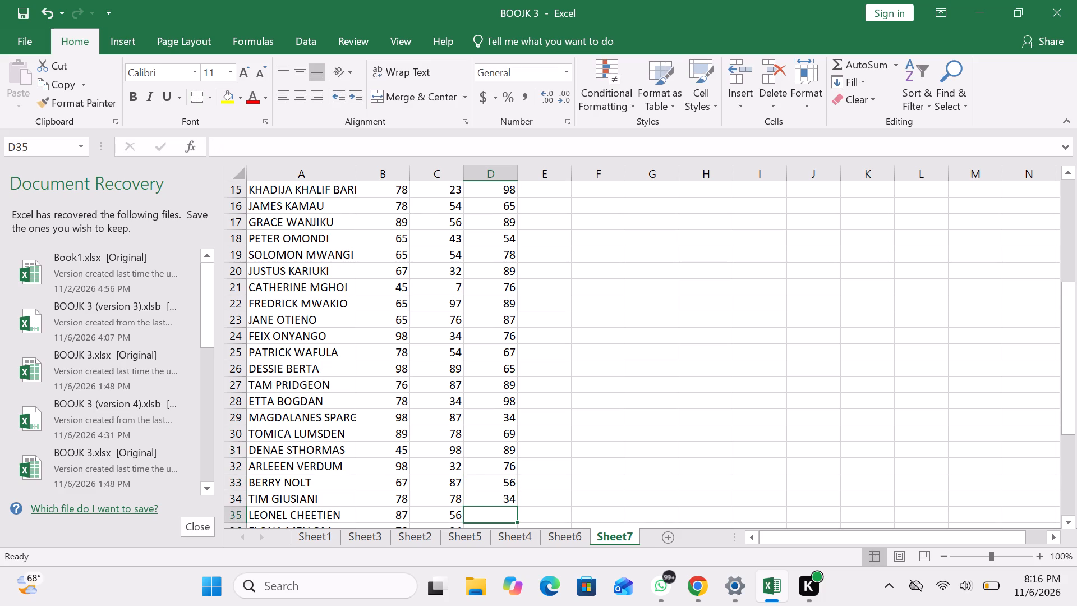
{"action": "type", "text": "98"}
{"action": "key", "text": "Down"}
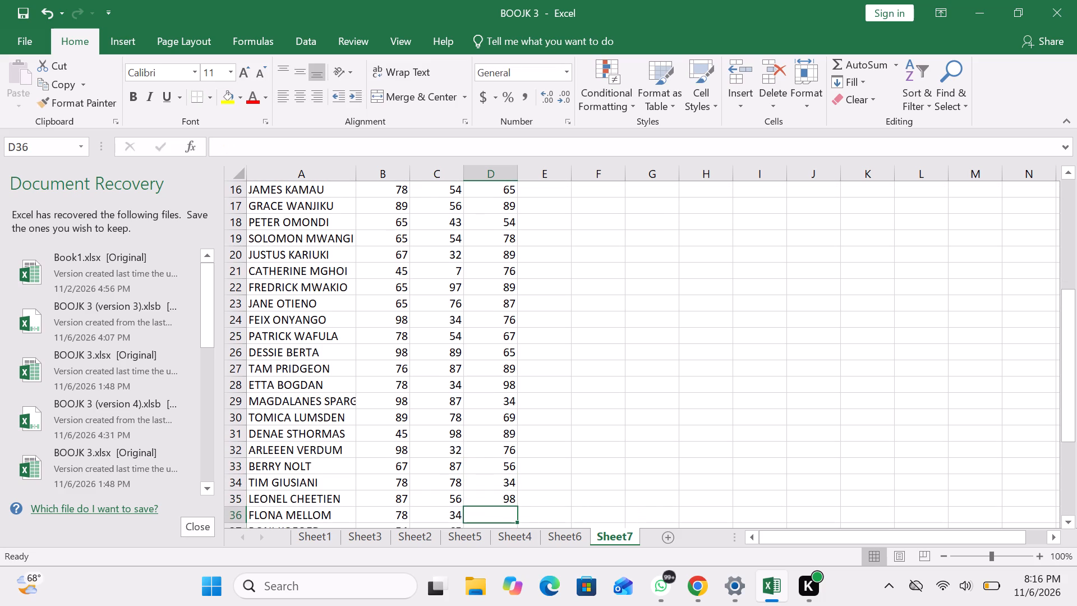
{"action": "type", "text": "65"}
{"action": "key", "text": "Down"}
{"action": "type", "text": "54"}
{"action": "key", "text": "Down"}
Enter the KIS marks 68, 75, 89 and 65 in cells D38 to D41.
{"action": "type", "text": "68"}
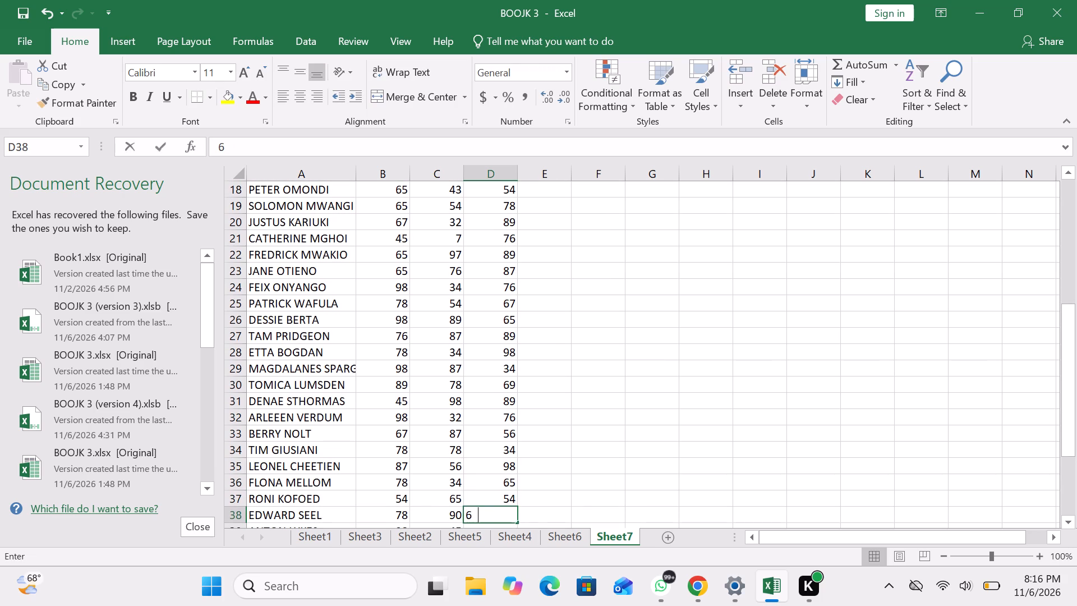
{"action": "key", "text": "Down"}
{"action": "type", "text": "75"}
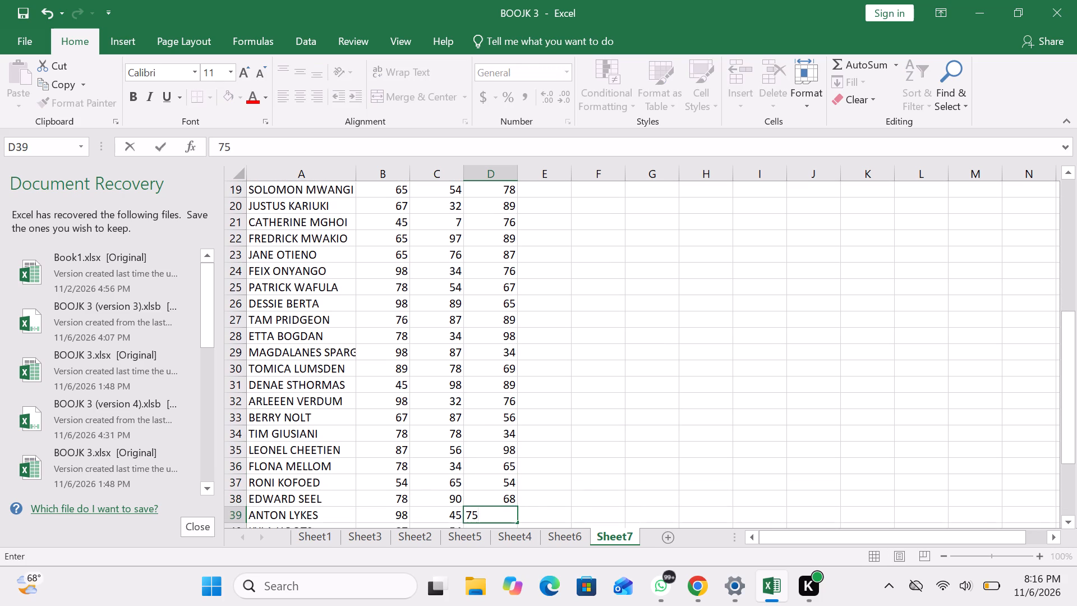
{"action": "key", "text": "Down"}
{"action": "key", "text": "Down"}
{"action": "key", "text": "Down"}
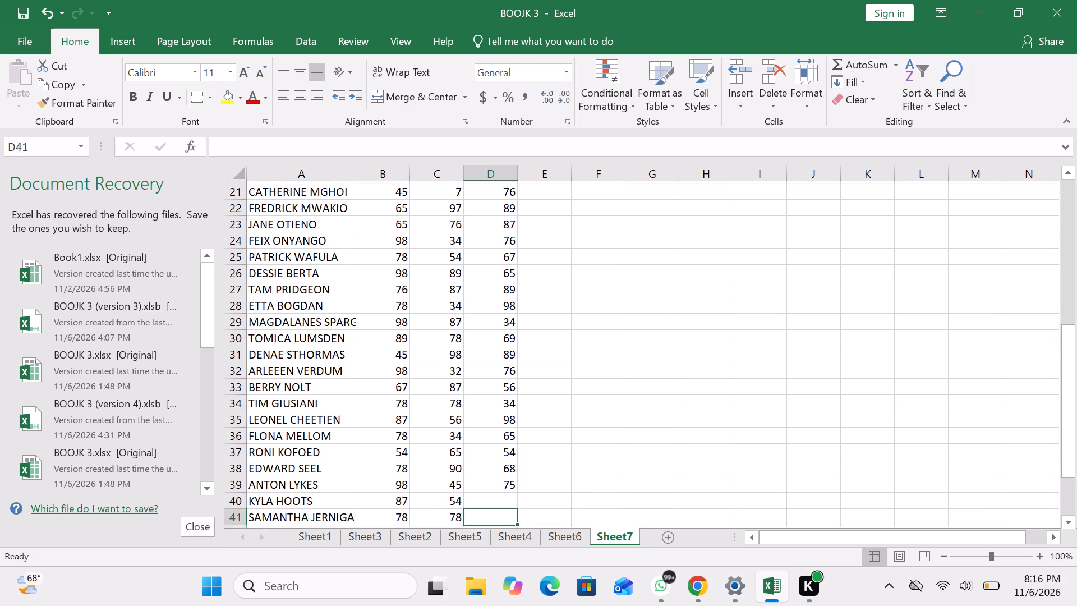
{"action": "key", "text": "Up"}
{"action": "key", "text": "Up"}
{"action": "type", "text": "89"}
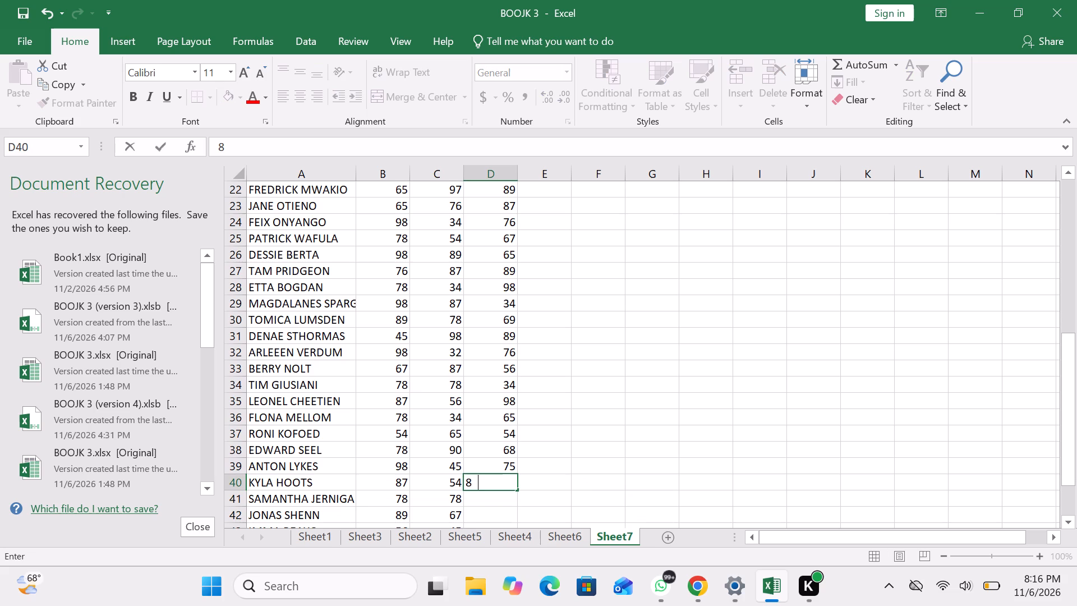
{"action": "key", "text": "Down"}
{"action": "type", "text": "65"}
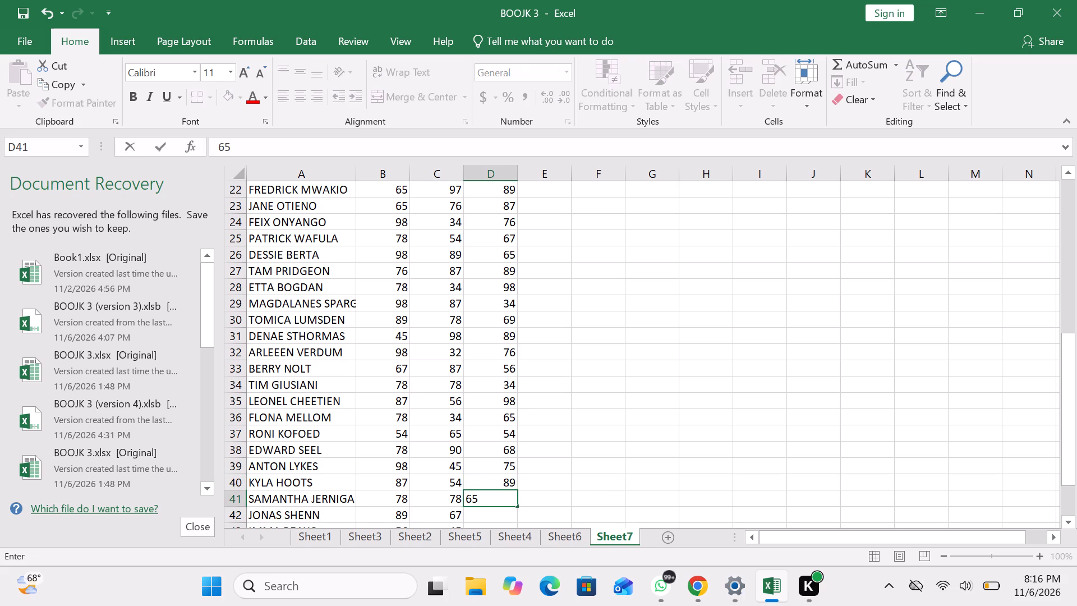
{"action": "key", "text": "Down"}
Complete the KIS column with the marks 34, 65, 78, 54 and 65 in cells D42 to D46.
{"action": "type", "text": "34"}
{"action": "key", "text": "Down"}
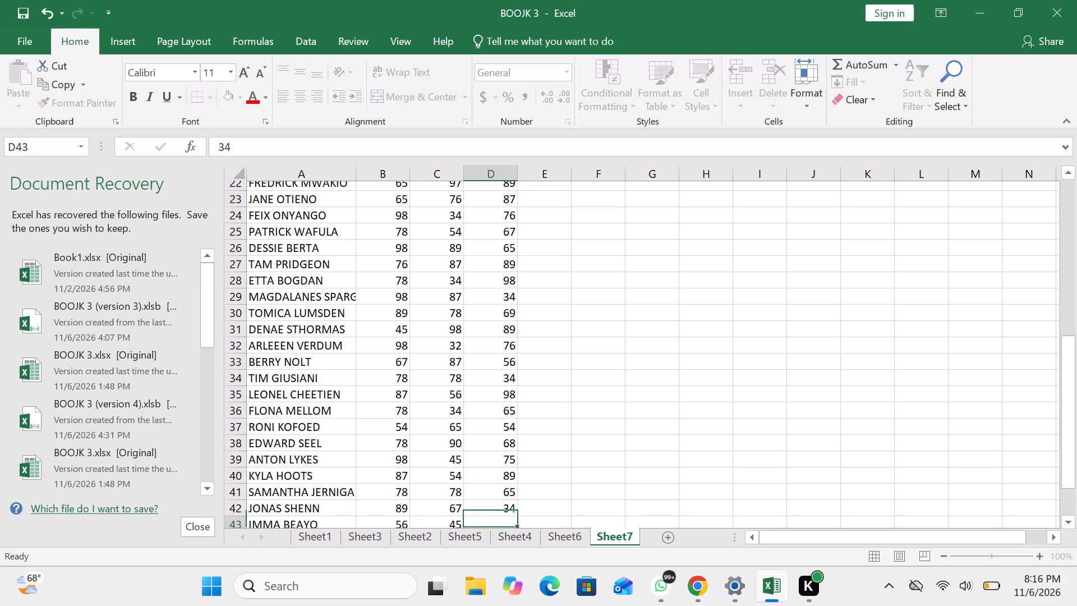
{"action": "type", "text": "65"}
{"action": "key", "text": "Down"}
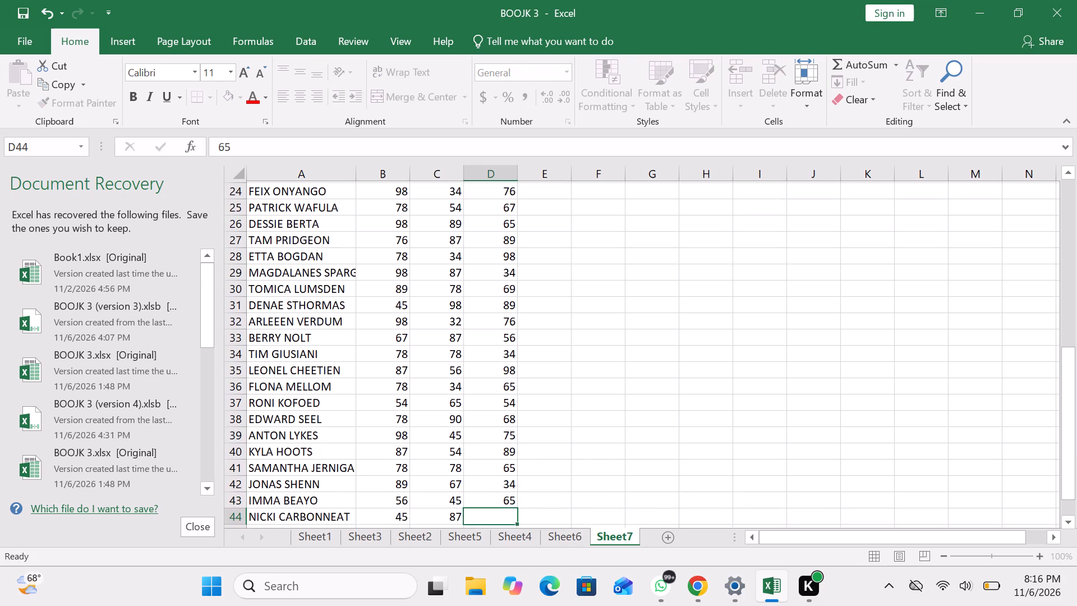
{"action": "type", "text": "78"}
{"action": "key", "text": "Down"}
{"action": "type", "text": "54"}
{"action": "key", "text": "Down"}
{"action": "type", "text": "65"}
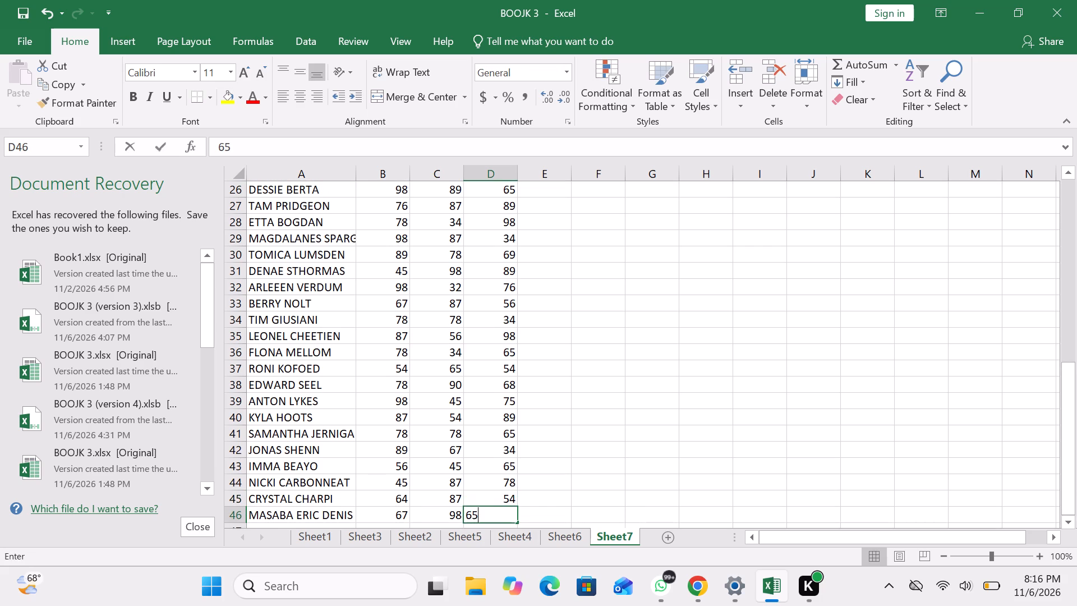
{"action": "key", "text": "Down"}
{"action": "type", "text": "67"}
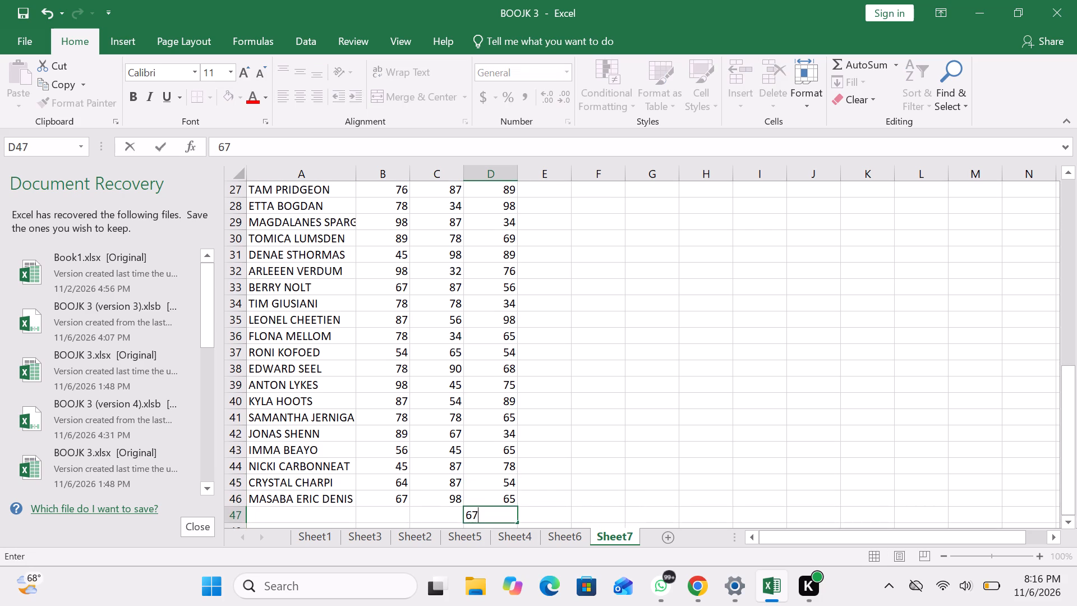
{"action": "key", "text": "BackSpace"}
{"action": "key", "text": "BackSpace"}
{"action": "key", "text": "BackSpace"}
Continue the CHEM column with the marks 78, 78 and 8 in cells E10 to E12.
{"action": "scroll", "coordinate": [506, 428], "scroll_direction": "up", "scroll_amount": 8}
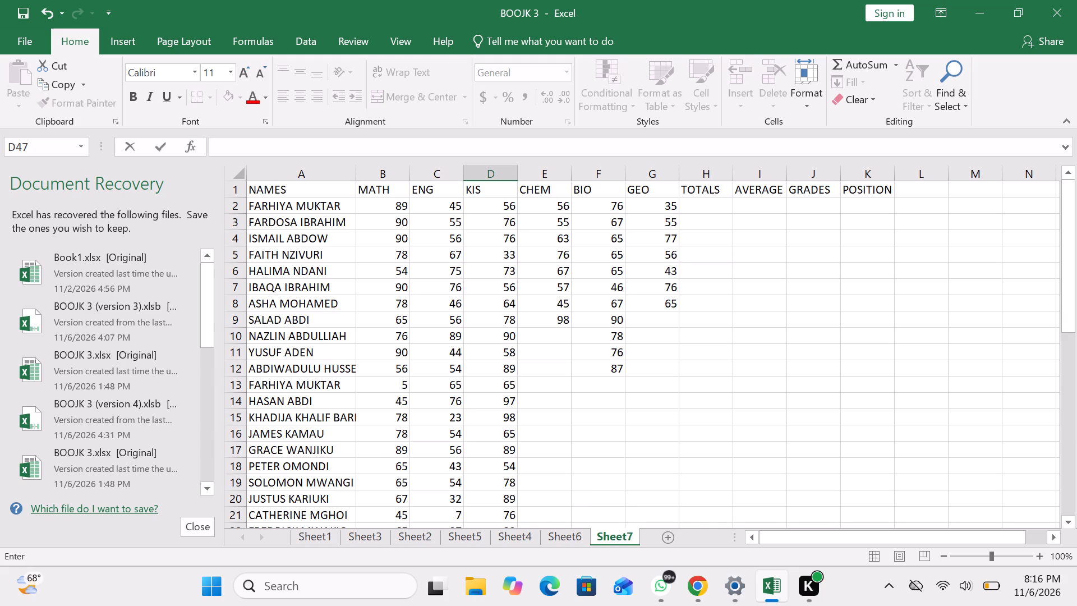
{"action": "left_click", "coordinate": [555, 338]}
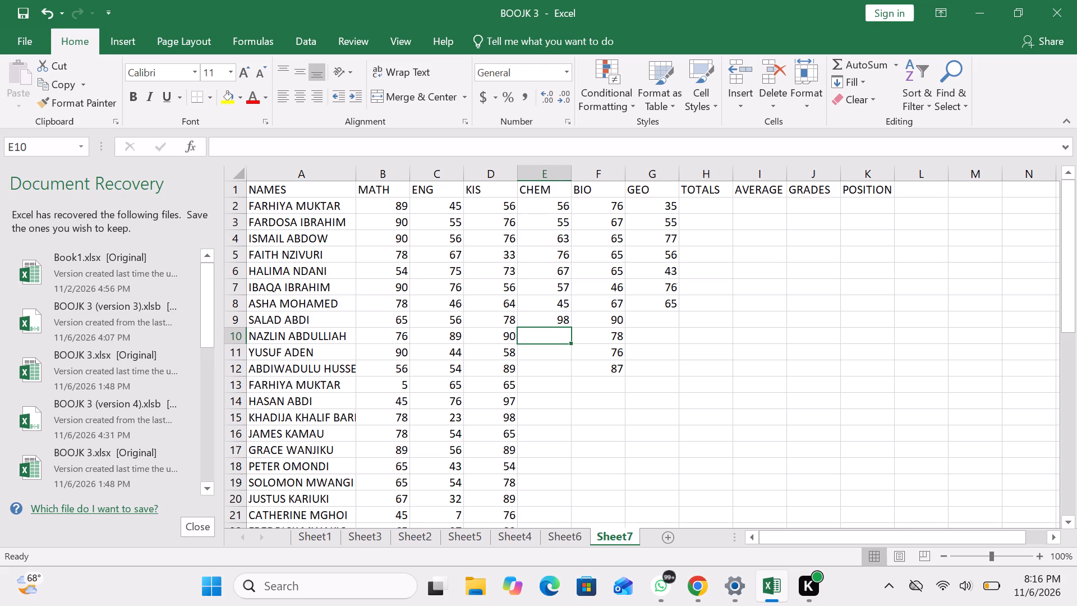
{"action": "type", "text": "09"}
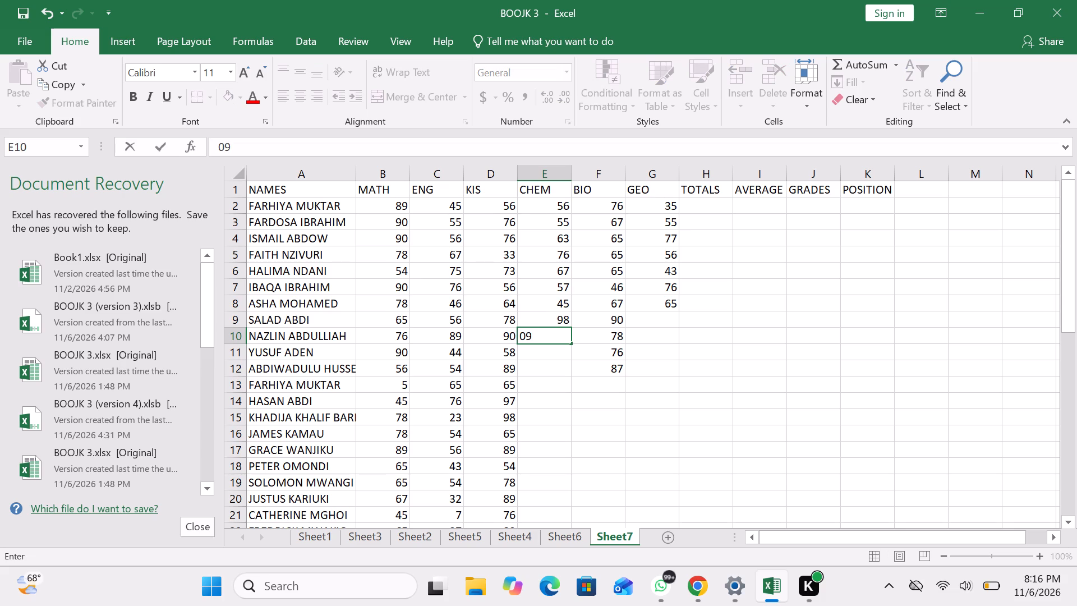
{"action": "key", "text": "BackSpace"}
{"action": "key", "text": "BackSpace"}
{"action": "type", "text": "78"}
{"action": "key", "text": "Down"}
{"action": "type", "text": "78"}
{"action": "key", "text": "Down"}
{"action": "key", "text": "8"}
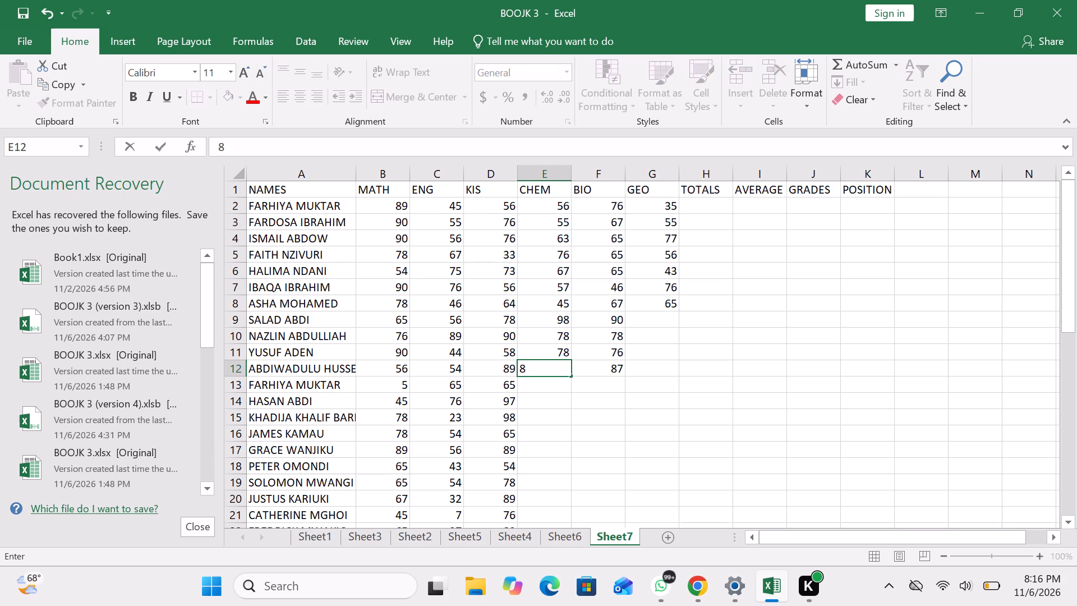
{"action": "key", "text": "Down"}
Enter the CHEM marks 78, 87, 33 and 67 in cells E13 to E16.
{"action": "type", "text": "78"}
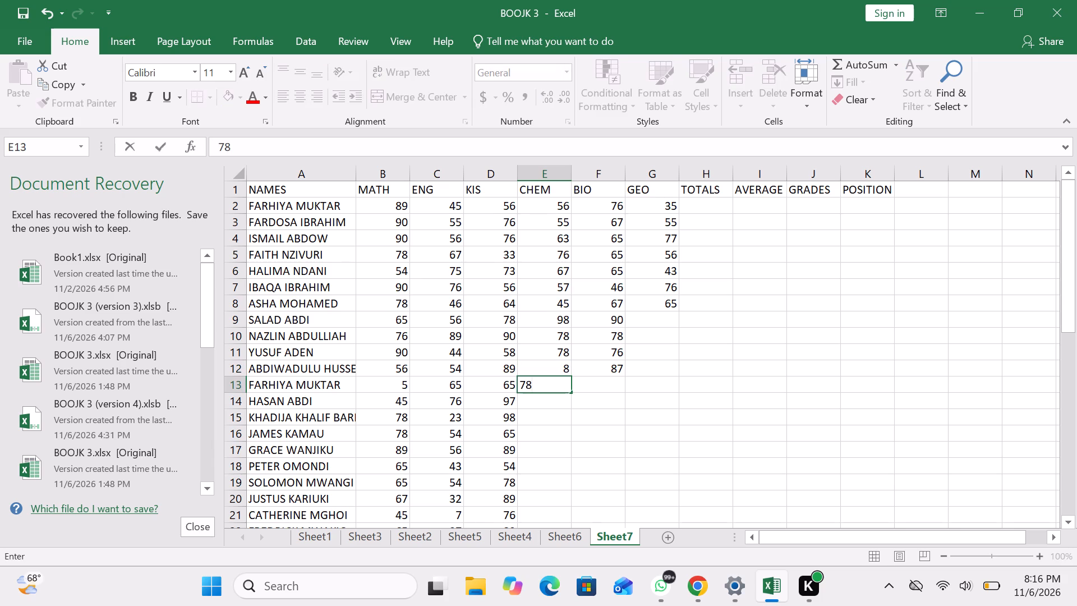
{"action": "key", "text": "Down"}
{"action": "type", "text": "87"}
{"action": "key", "text": "Down"}
{"action": "key", "text": "Up"}
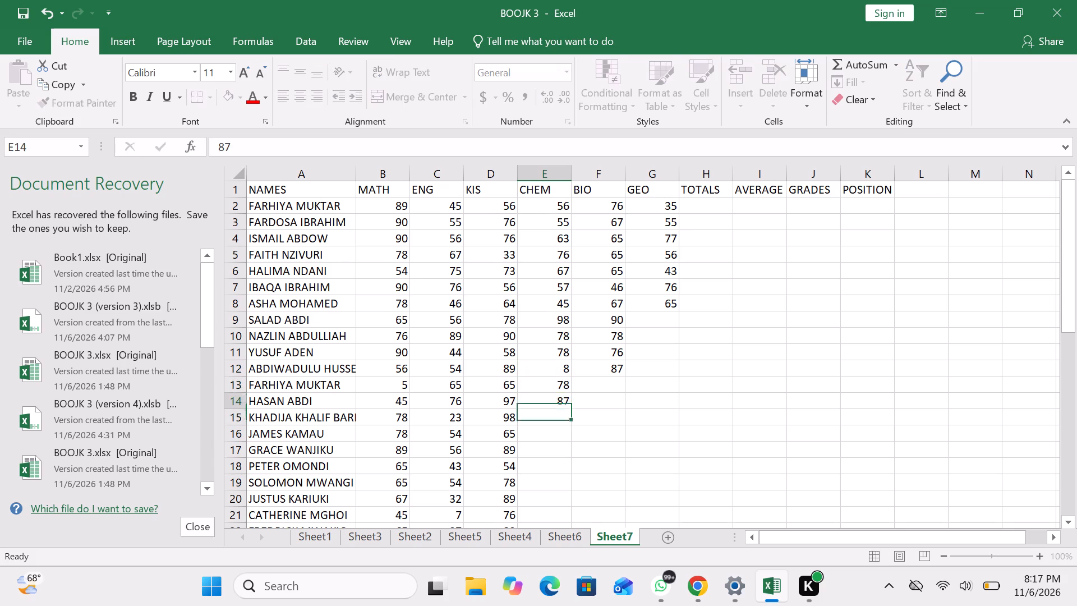
{"action": "type", "text": "87"}
{"action": "key", "text": "Down"}
{"action": "type", "text": "33"}
{"action": "key", "text": "Down"}
{"action": "type", "text": "67"}
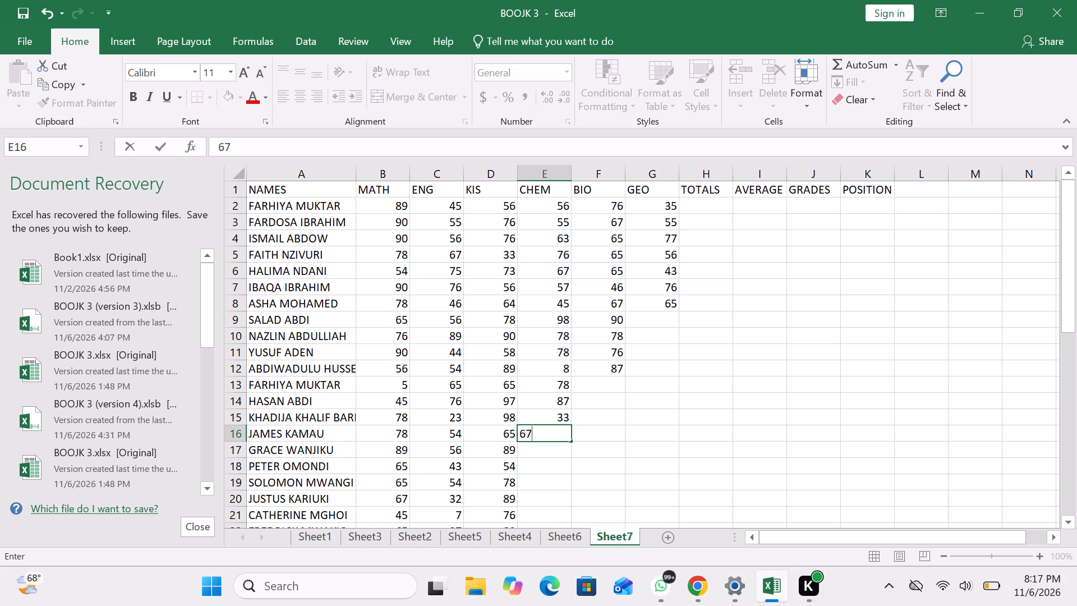
{"action": "scroll", "coordinate": [549, 408], "scroll_direction": "down", "scroll_amount": 4}
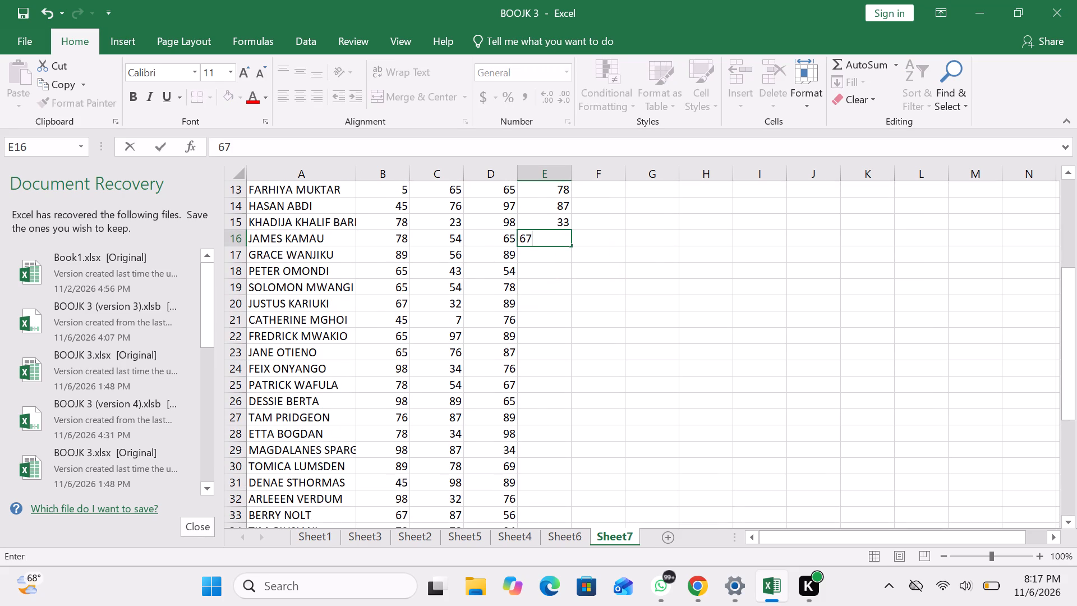
{"action": "key", "text": "Down"}
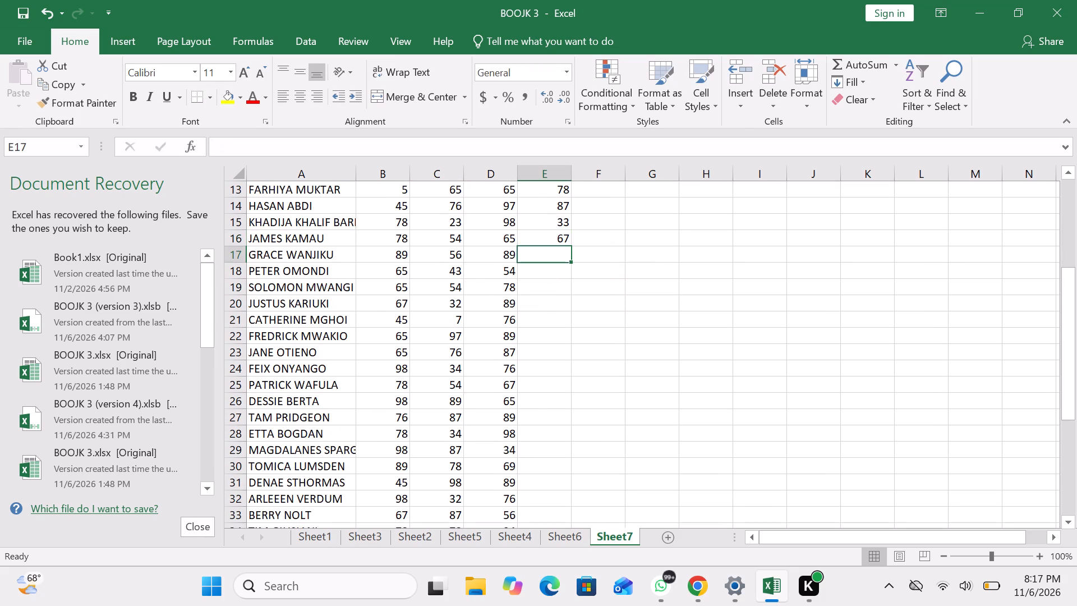
Enter the CHEM marks 78, 90, 56 and 65 in cells E17 to E20.
{"action": "type", "text": "78"}
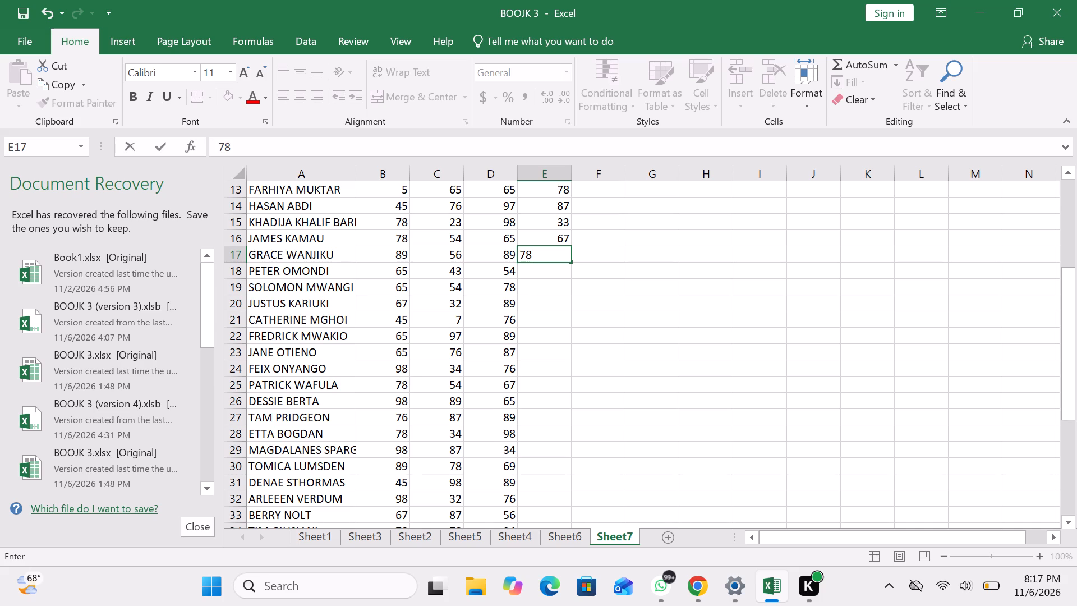
{"action": "key", "text": "Down"}
{"action": "type", "text": "90"}
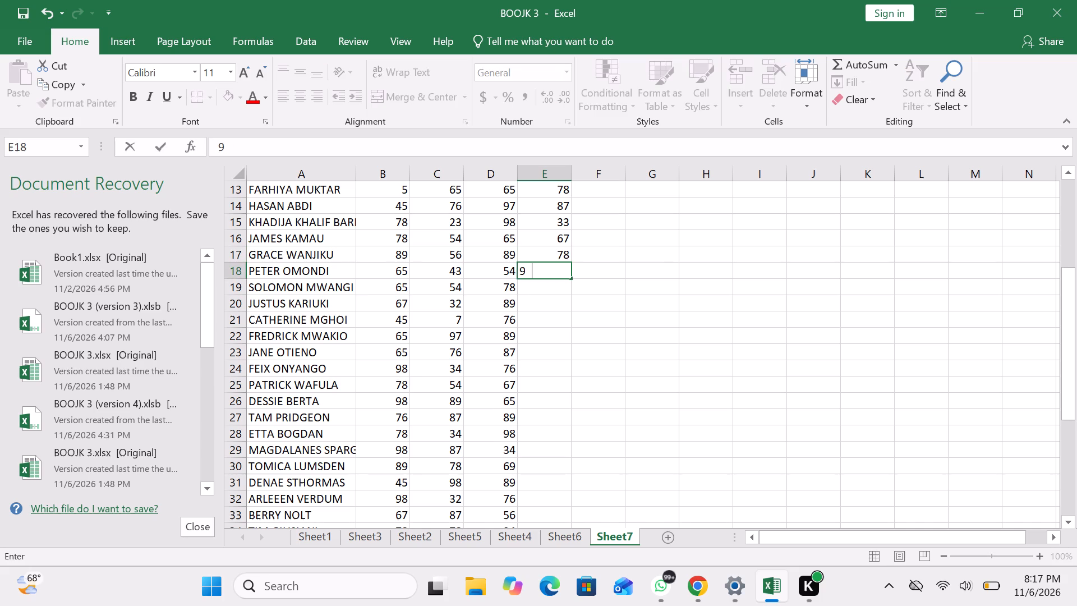
{"action": "key", "text": "Down"}
{"action": "type", "text": "56"}
{"action": "key", "text": "Down"}
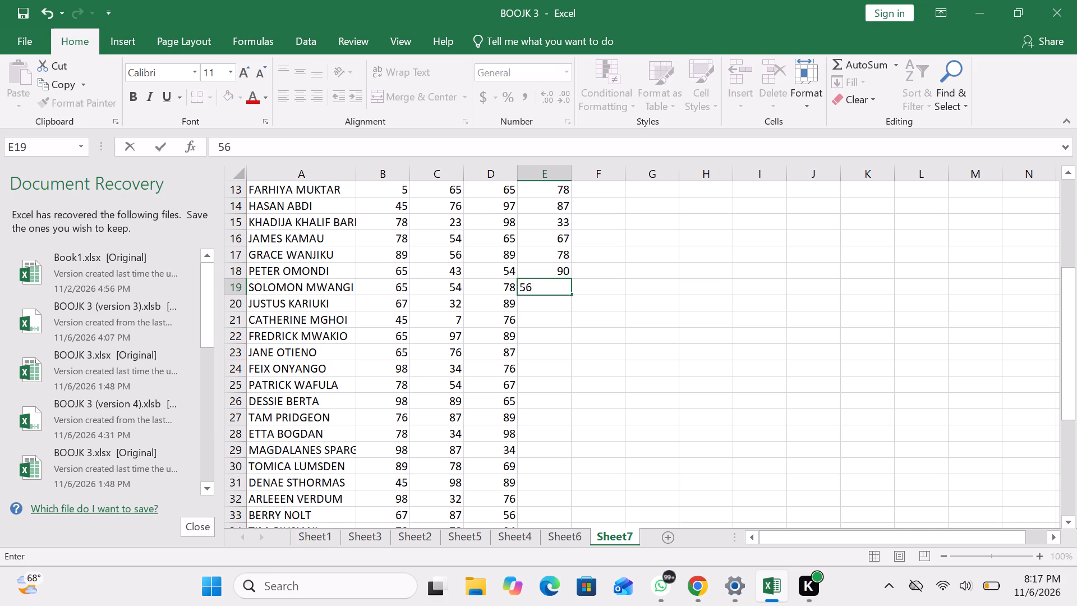
{"action": "type", "text": "65"}
{"action": "key", "text": "Down"}
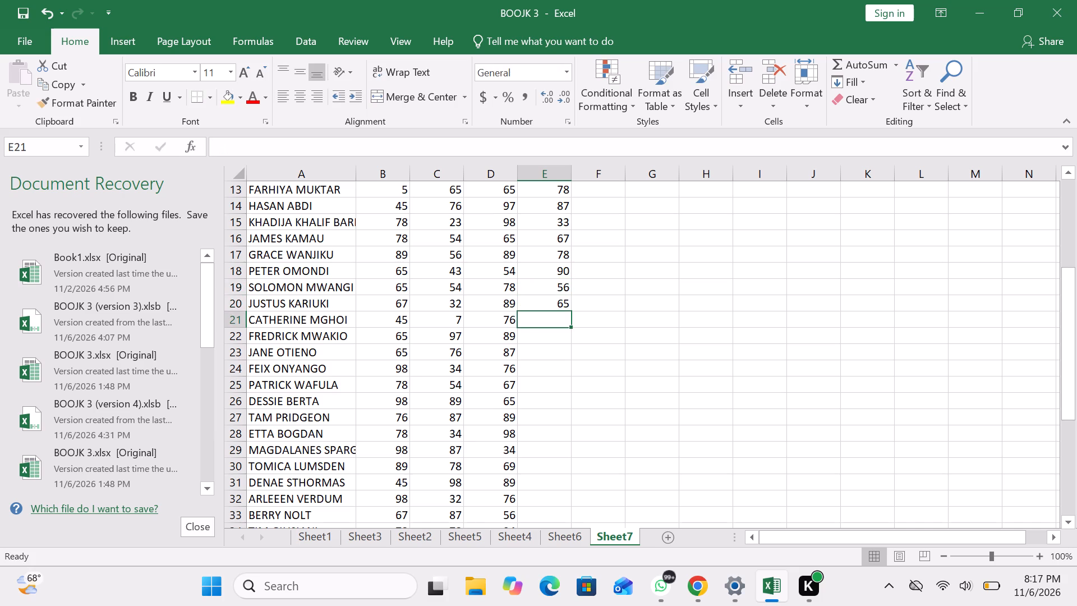
Enter the CHEM marks 43, 35, 43, 65 and 23 in cells E21 to E25.
{"action": "type", "text": "43"}
{"action": "key", "text": "Down"}
{"action": "type", "text": "35"}
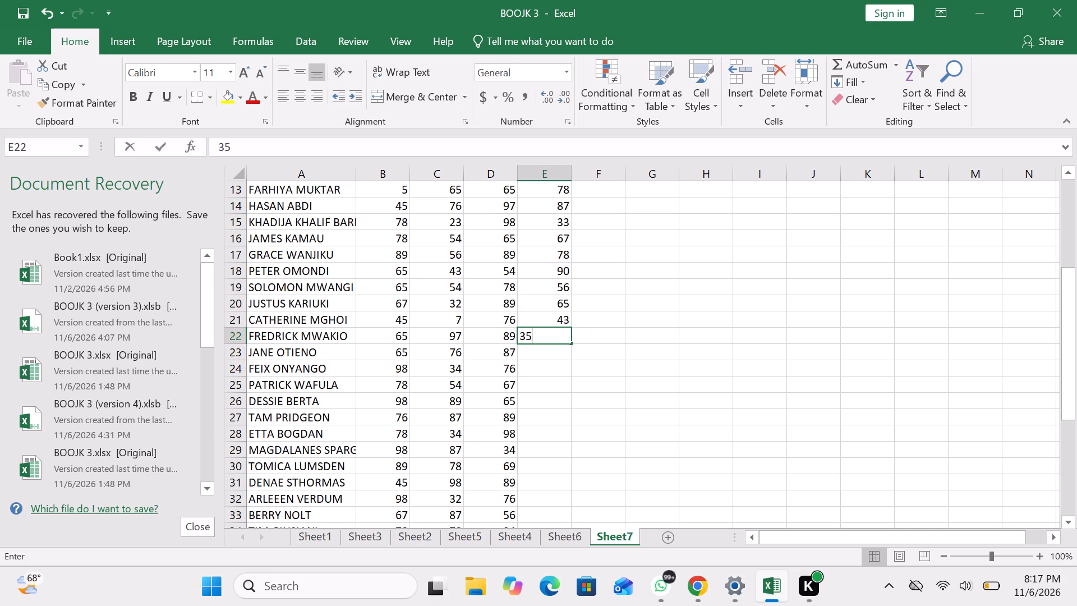
{"action": "key", "text": "Down"}
{"action": "type", "text": "43"}
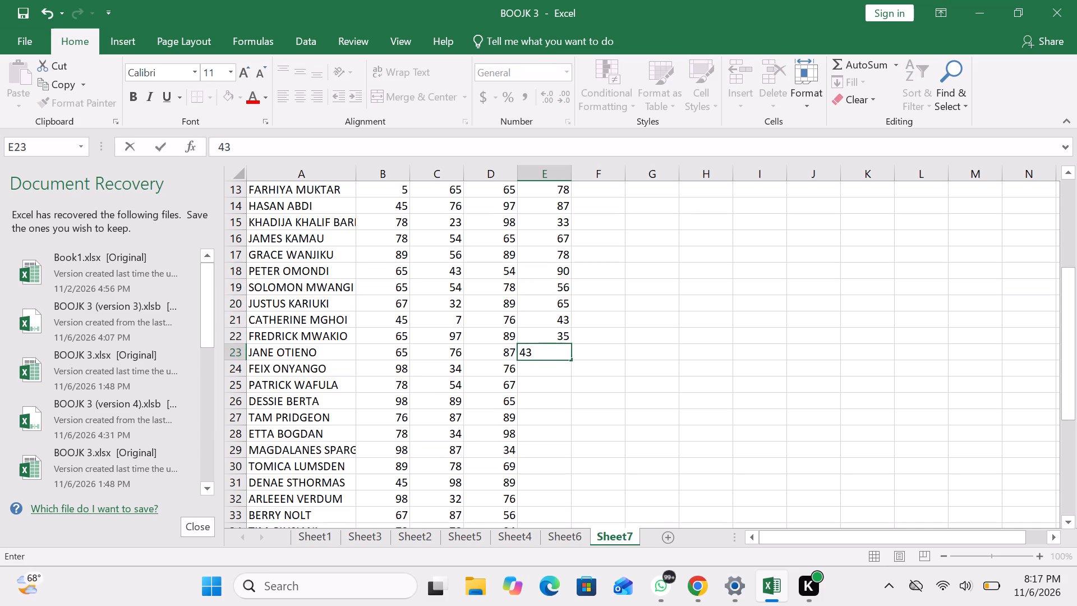
{"action": "key", "text": "Down"}
{"action": "type", "text": "65"}
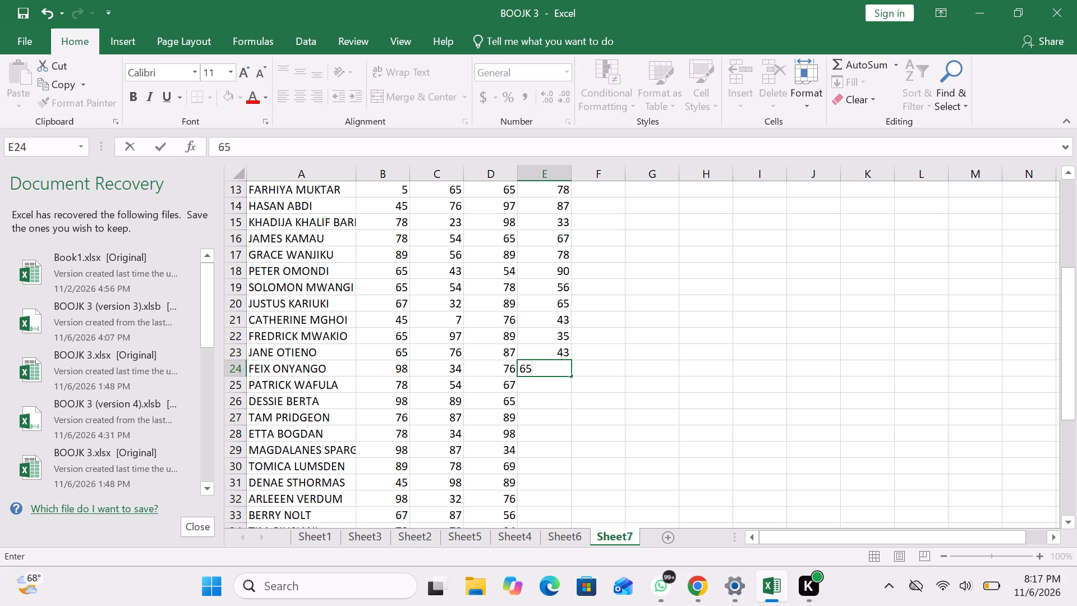
{"action": "key", "text": "Down"}
{"action": "type", "text": "23"}
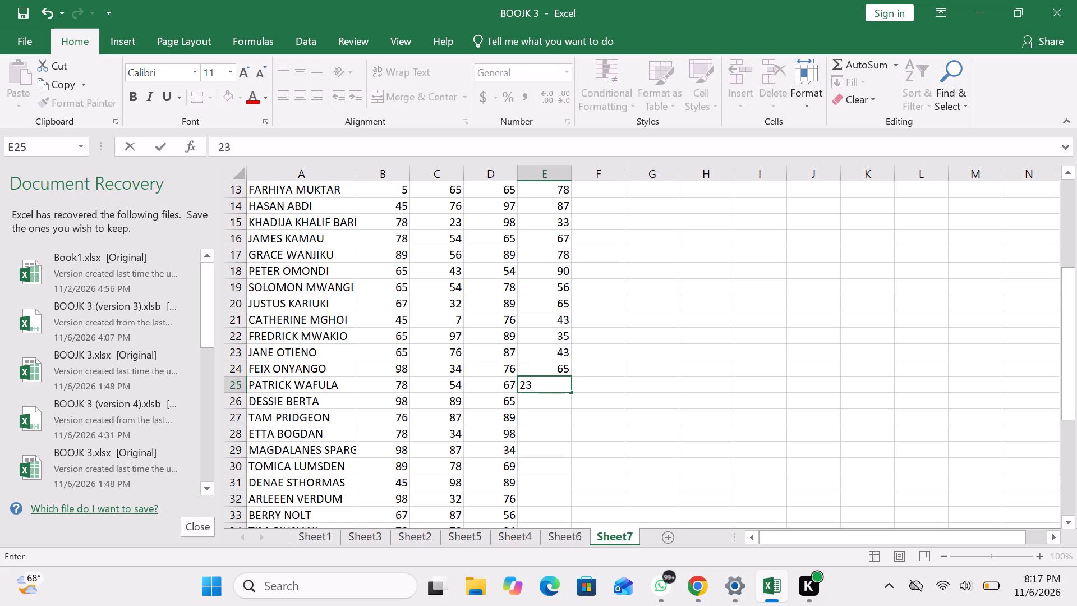
Start the TOTALS column with the values 77, 56 and 78 in cells H2 to H4.
{"action": "scroll", "coordinate": [549, 408], "scroll_direction": "up", "scroll_amount": 7}
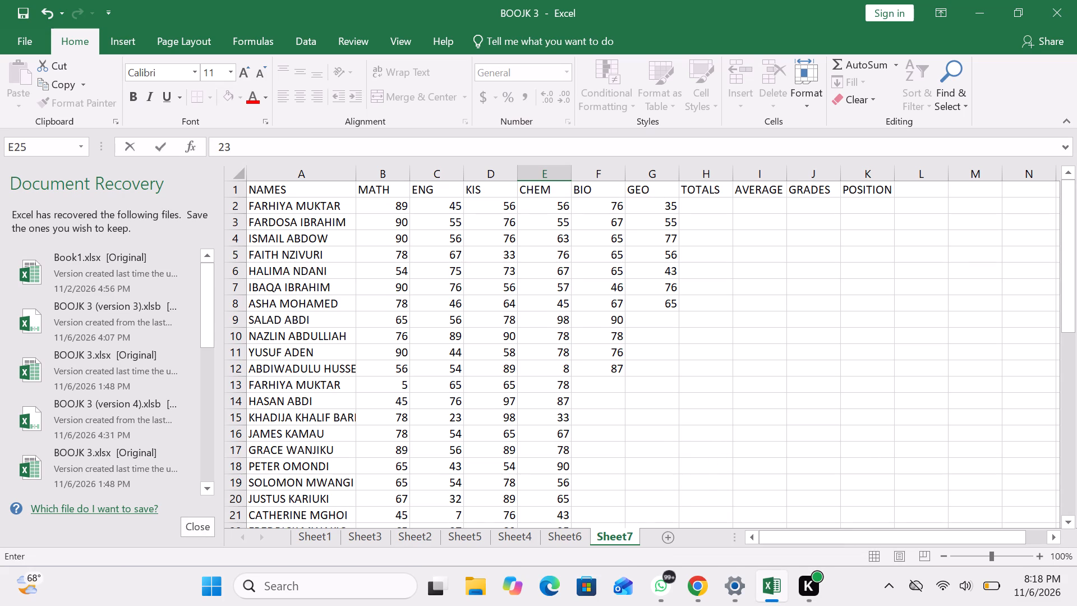
{"action": "scroll", "coordinate": [694, 323], "scroll_direction": "down", "scroll_amount": 3}
{"action": "scroll", "coordinate": [694, 323], "scroll_direction": "up", "scroll_amount": 1}
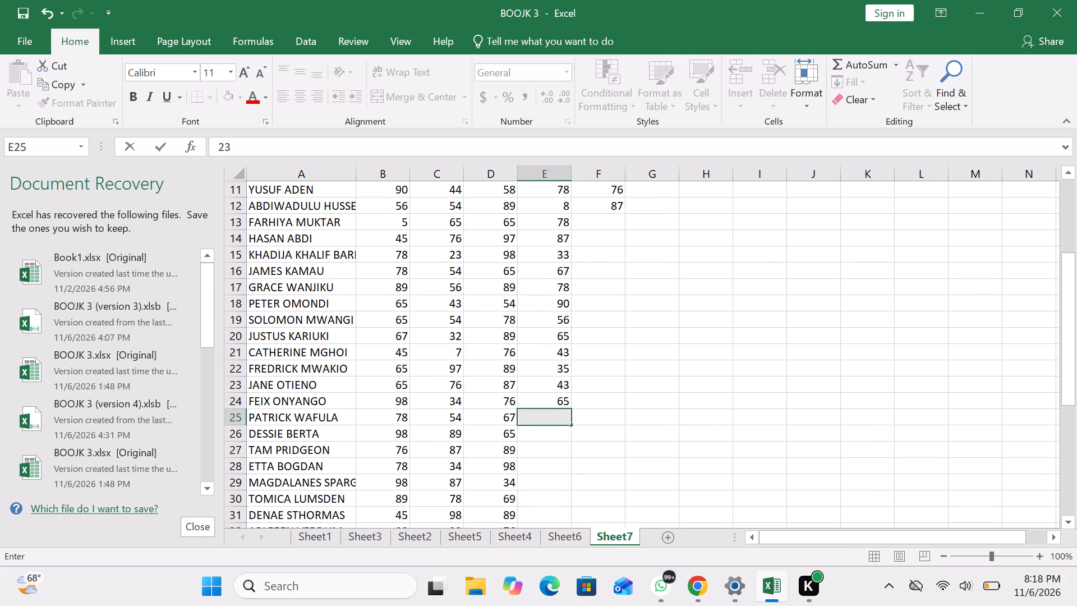
{"action": "scroll", "coordinate": [694, 323], "scroll_direction": "up", "scroll_amount": 3}
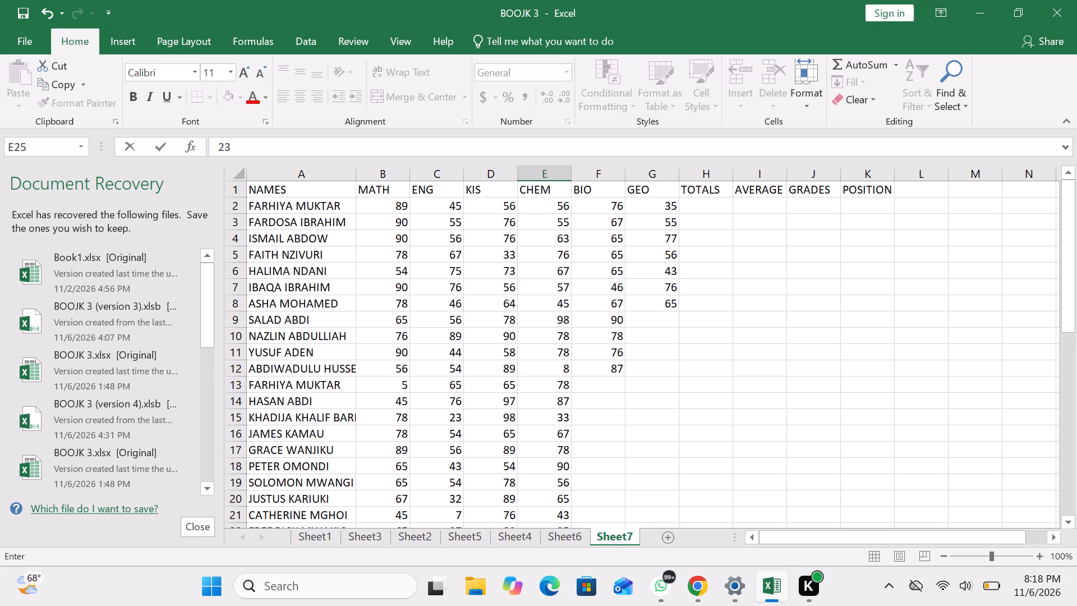
{"action": "left_click", "coordinate": [707, 203]}
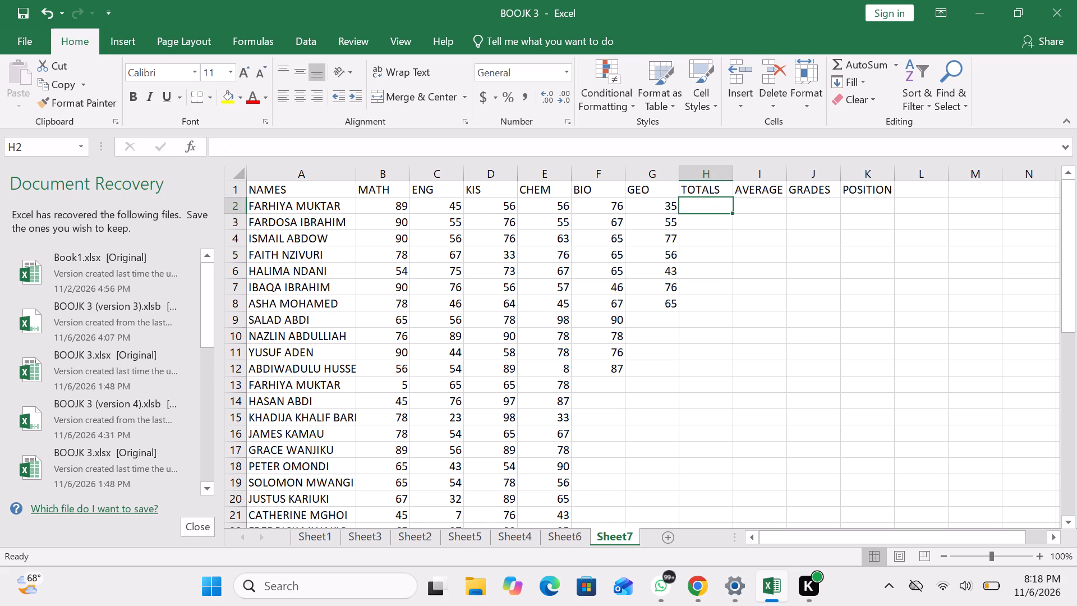
{"action": "type", "text": "778"}
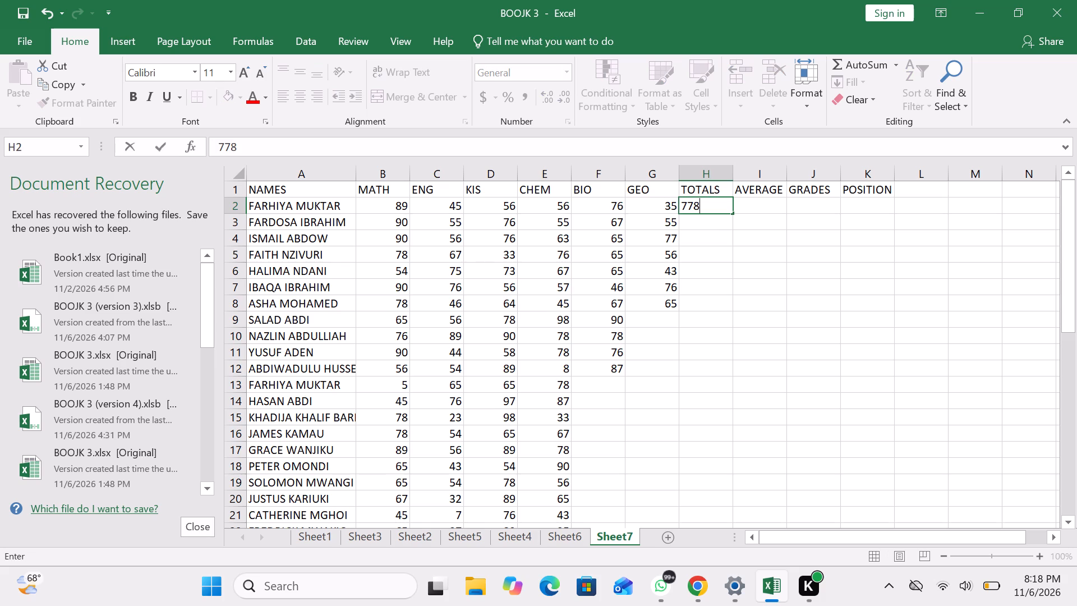
{"action": "key", "text": "BackSpace"}
{"action": "key", "text": "Down"}
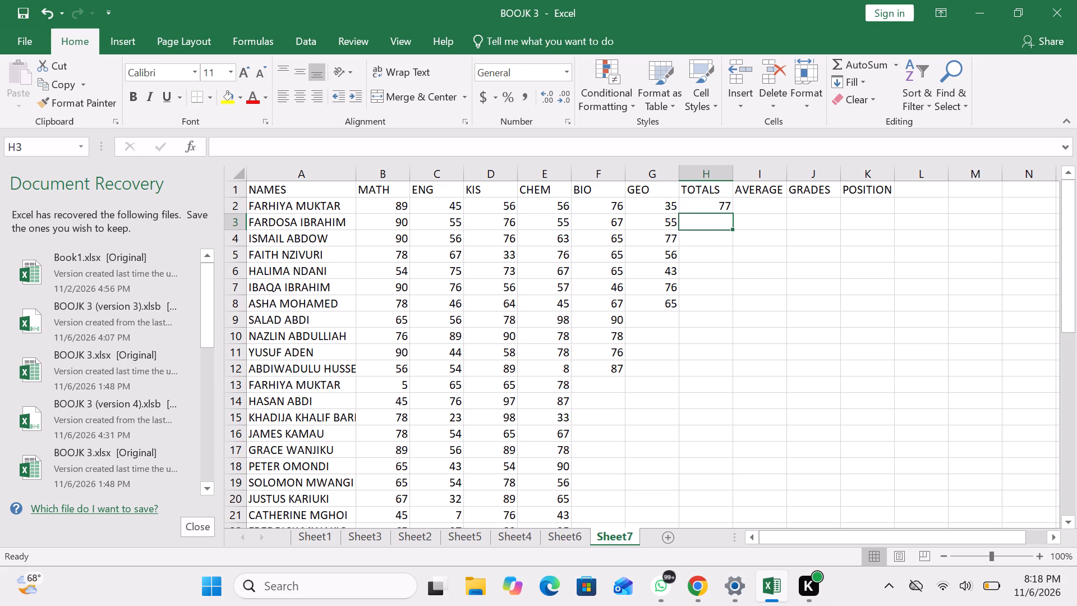
{"action": "type", "text": "56"}
{"action": "key", "text": "Down"}
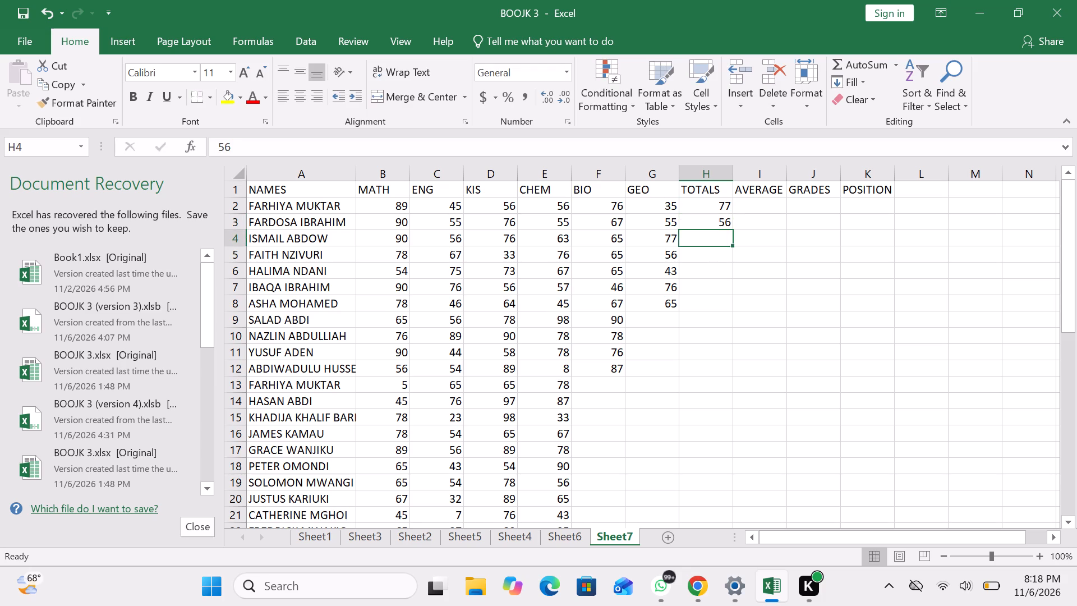
{"action": "type", "text": "78"}
{"action": "key", "text": "Down"}
Continue the TOTALS column with the values 67, 90, 76, 76 and 76 in cells H5 to H9.
{"action": "type", "text": "67"}
{"action": "key", "text": "Down"}
{"action": "type", "text": "90"}
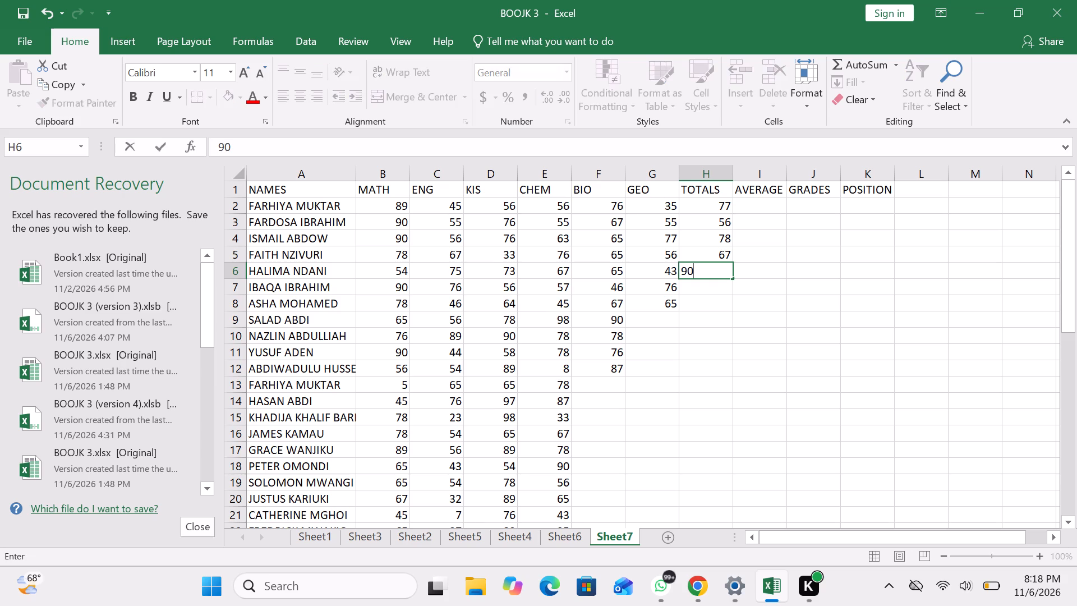
{"action": "key", "text": "Down"}
{"action": "type", "text": "76"}
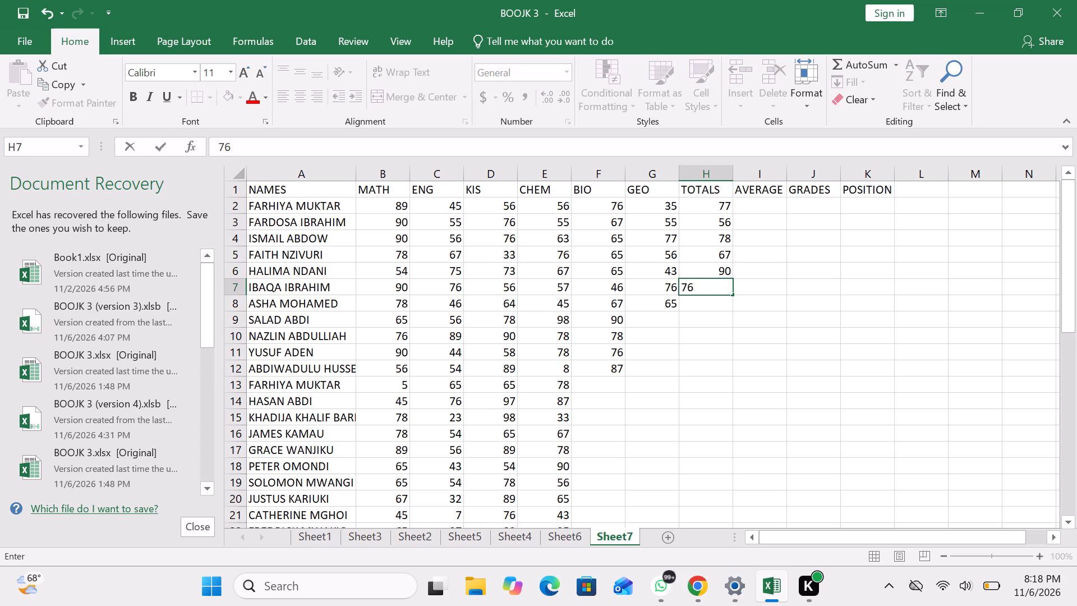
{"action": "key", "text": "Down"}
{"action": "type", "text": "76"}
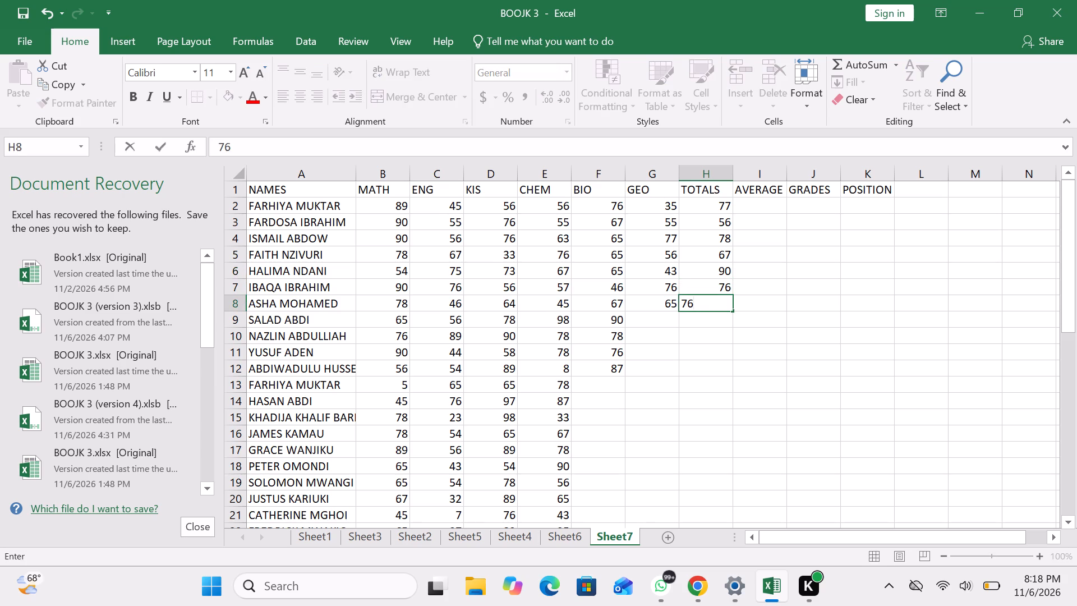
{"action": "key", "text": "Down"}
{"action": "type", "text": "76"}
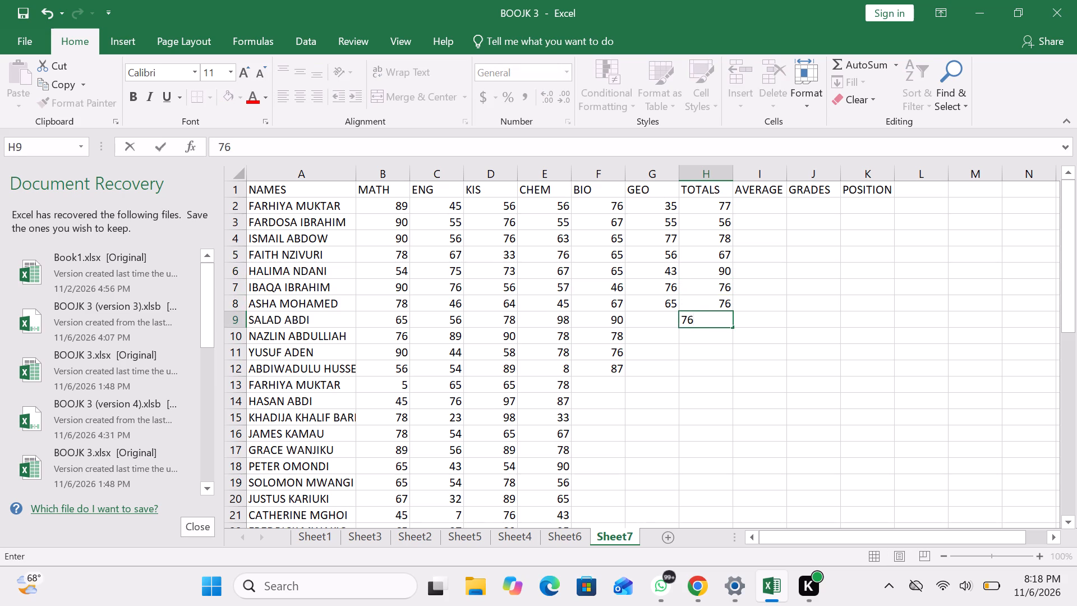
Continue the GEO column with the marks 45, 67, 78, 43, 67 and 78 in cells G9 to G14.
{"action": "key", "text": "Left"}
{"action": "key", "text": "Down"}
{"action": "key", "text": "Up"}
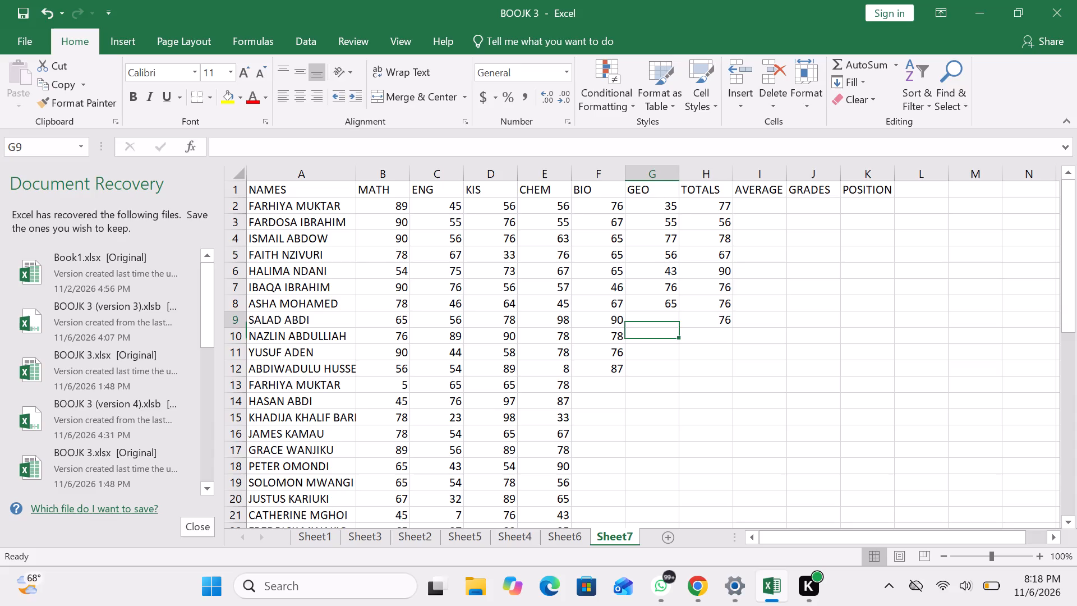
{"action": "type", "text": "45"}
{"action": "key", "text": "Down"}
{"action": "type", "text": "67"}
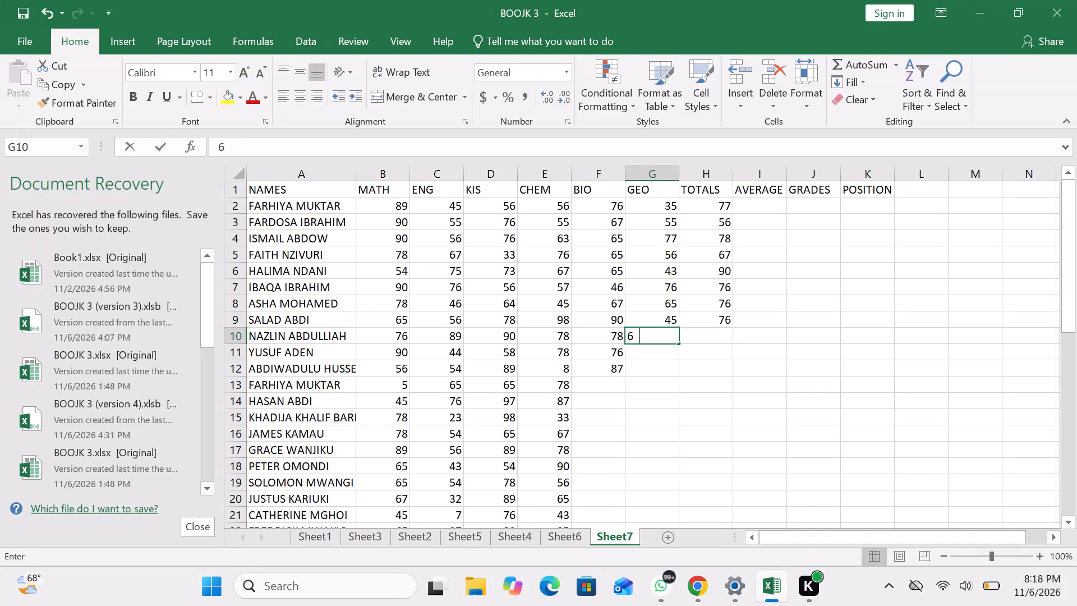
{"action": "key", "text": "Down"}
{"action": "type", "text": "78"}
{"action": "key", "text": "Down"}
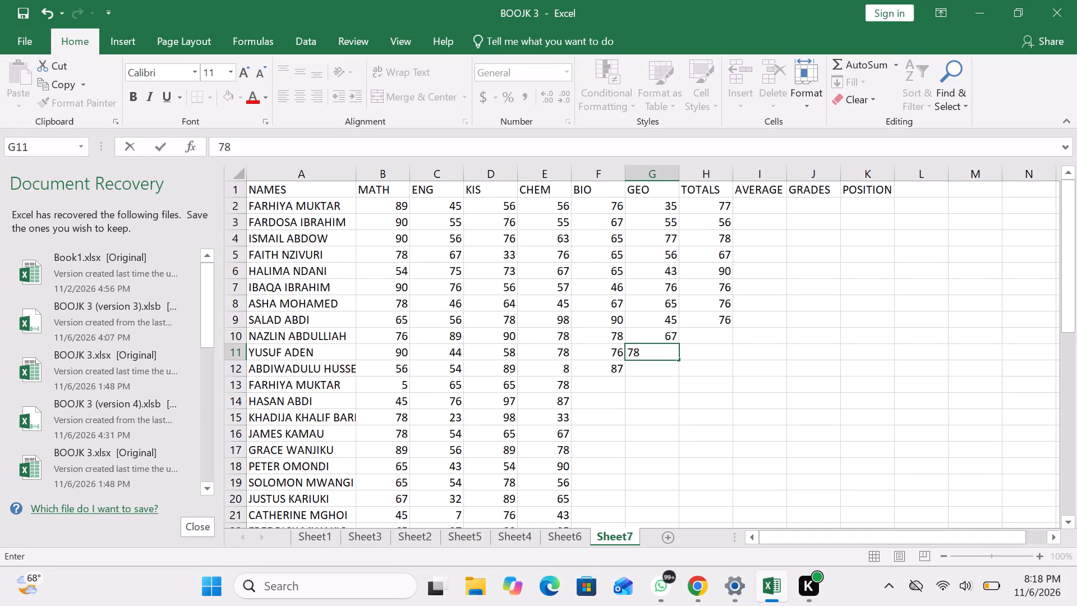
{"action": "type", "text": "43"}
{"action": "key", "text": "Down"}
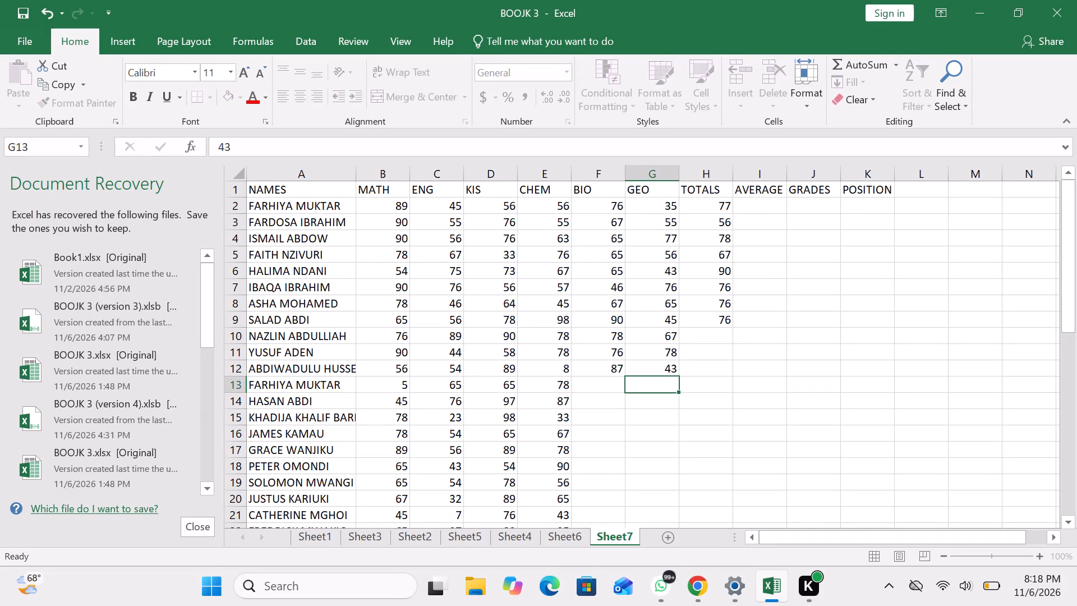
{"action": "type", "text": "67"}
{"action": "key", "text": "Down"}
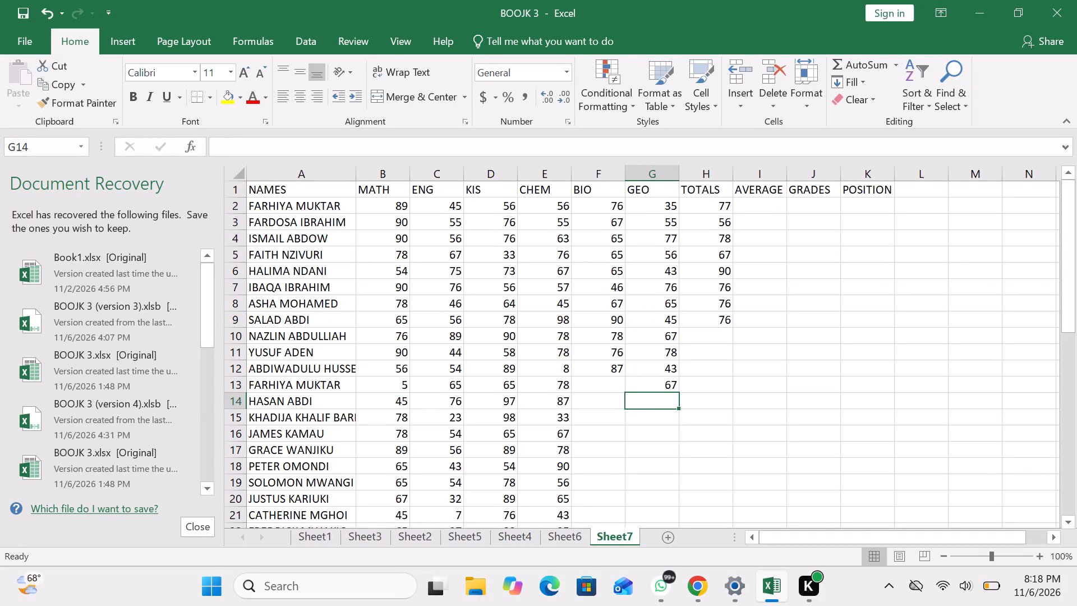
{"action": "type", "text": "78"}
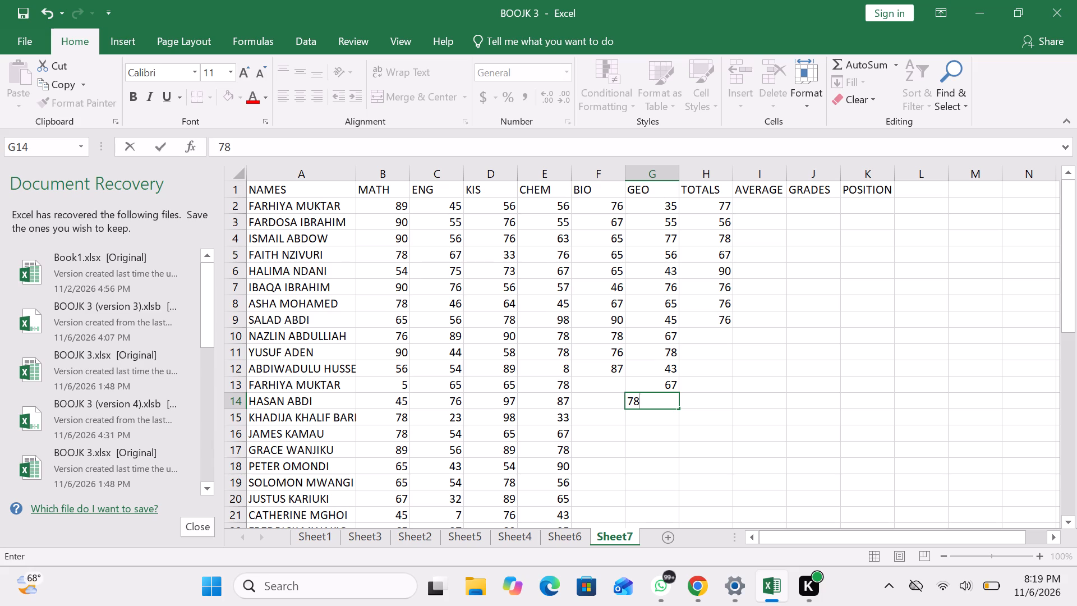
Continue the BIO column with the marks 76, 89, 43, 90 and 89 in cells F13 to F17.
{"action": "left_click", "coordinate": [609, 383]}
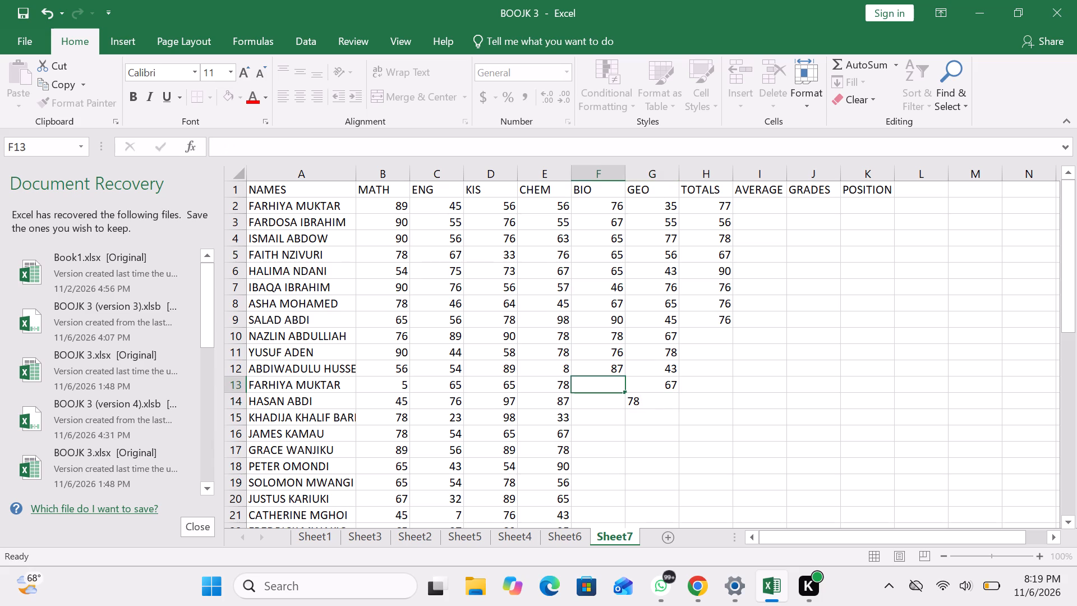
{"action": "type", "text": "76"}
{"action": "key", "text": "Down"}
{"action": "type", "text": "89"}
{"action": "key", "text": "Down"}
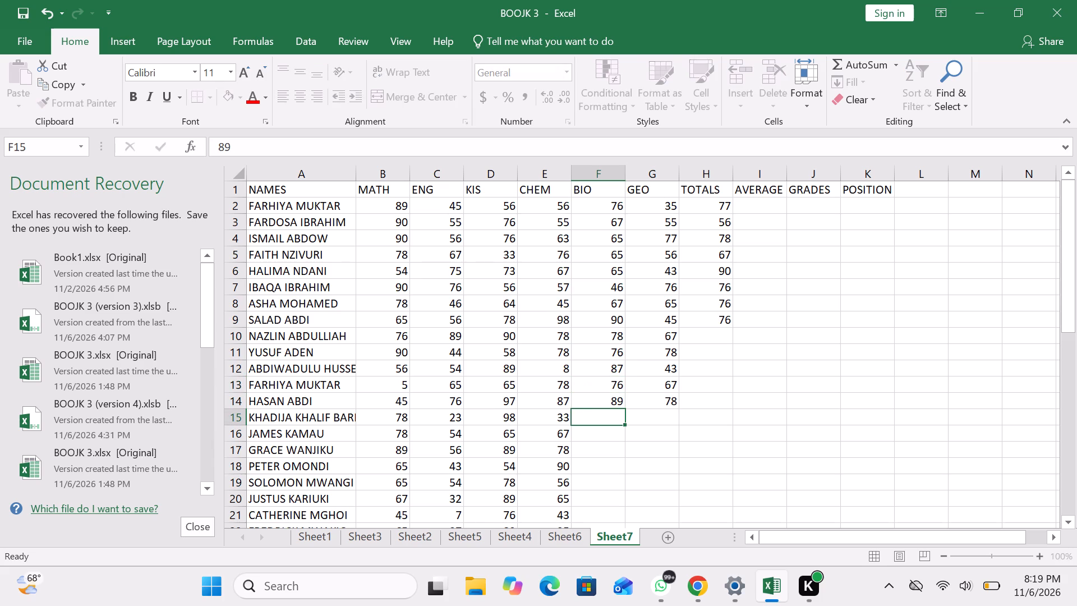
{"action": "type", "text": "43"}
{"action": "key", "text": "Down"}
{"action": "type", "text": "90"}
{"action": "key", "text": "Down"}
{"action": "type", "text": "89"}
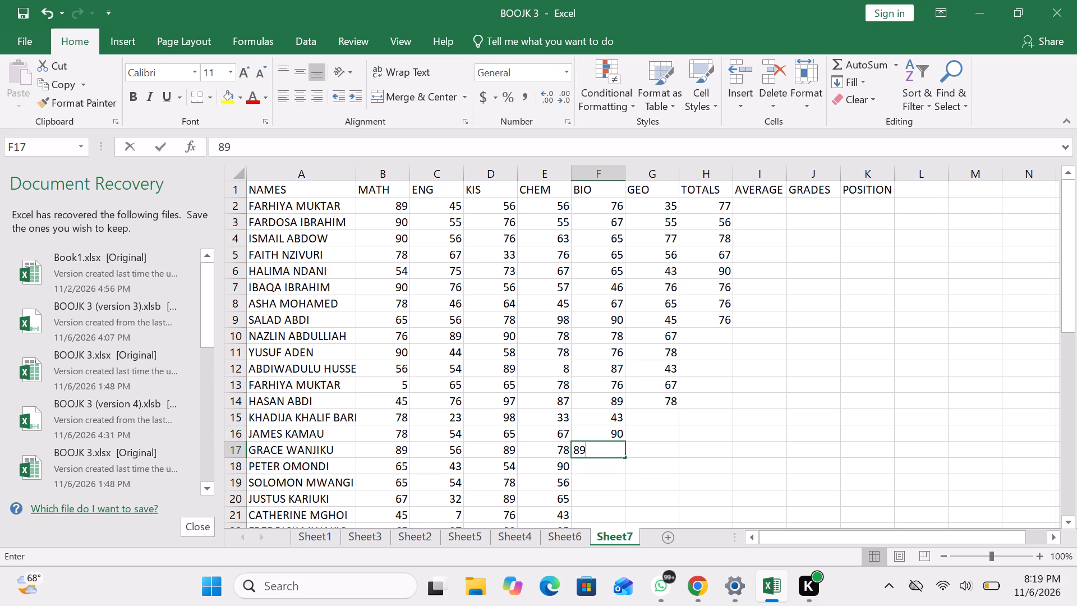
{"action": "key", "text": "Down"}
Continue the BIO column with the marks 78, 98, 56 and 78 in cells F18 to F21.
{"action": "type", "text": "78"}
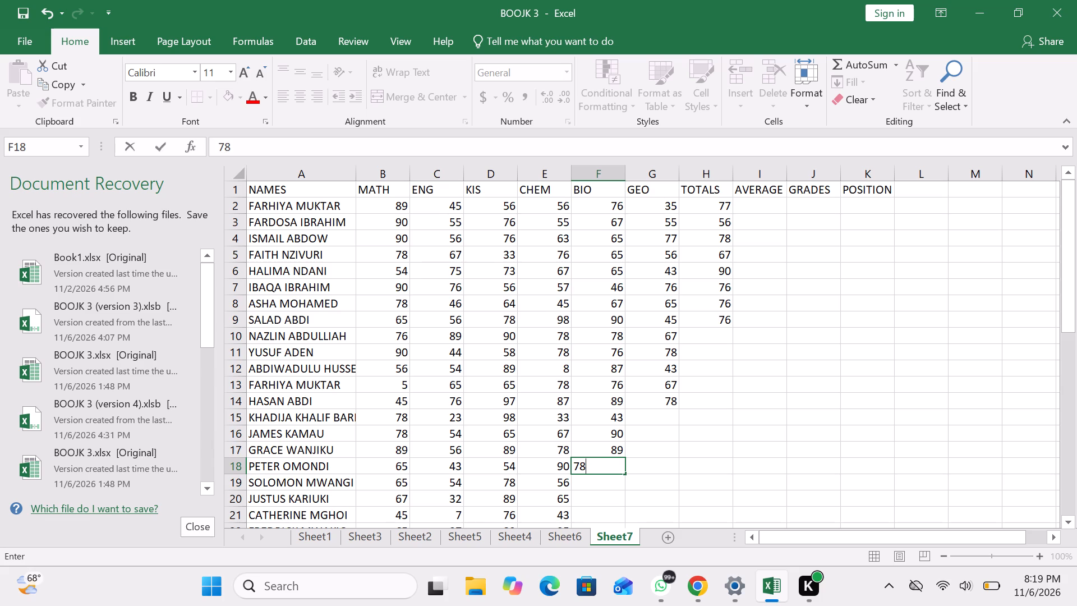
{"action": "key", "text": "Down"}
{"action": "type", "text": "98"}
{"action": "key", "text": "Down"}
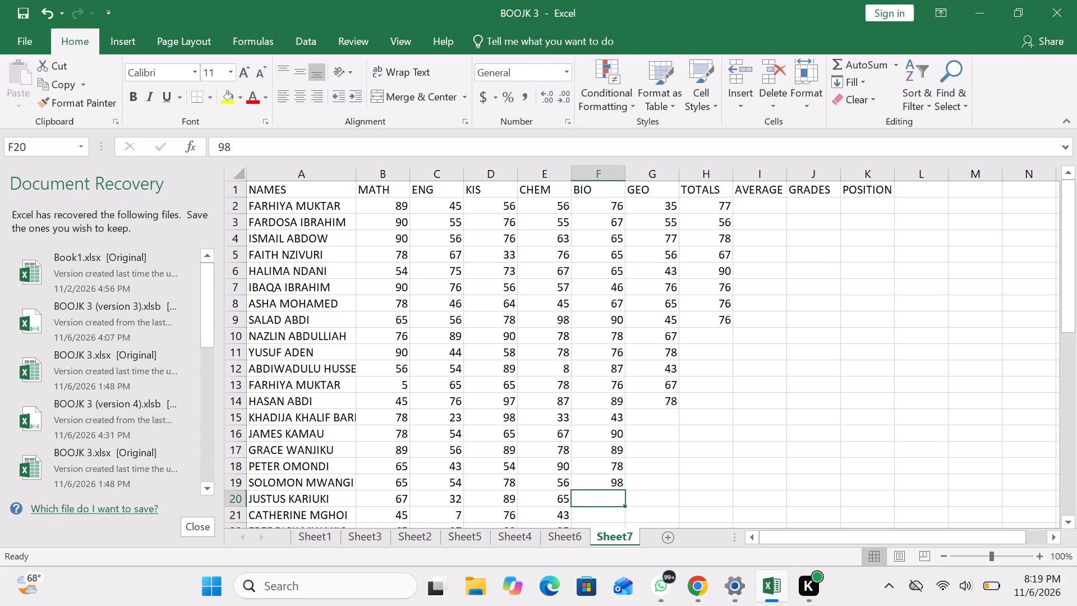
{"action": "type", "text": "56"}
{"action": "key", "text": "Down"}
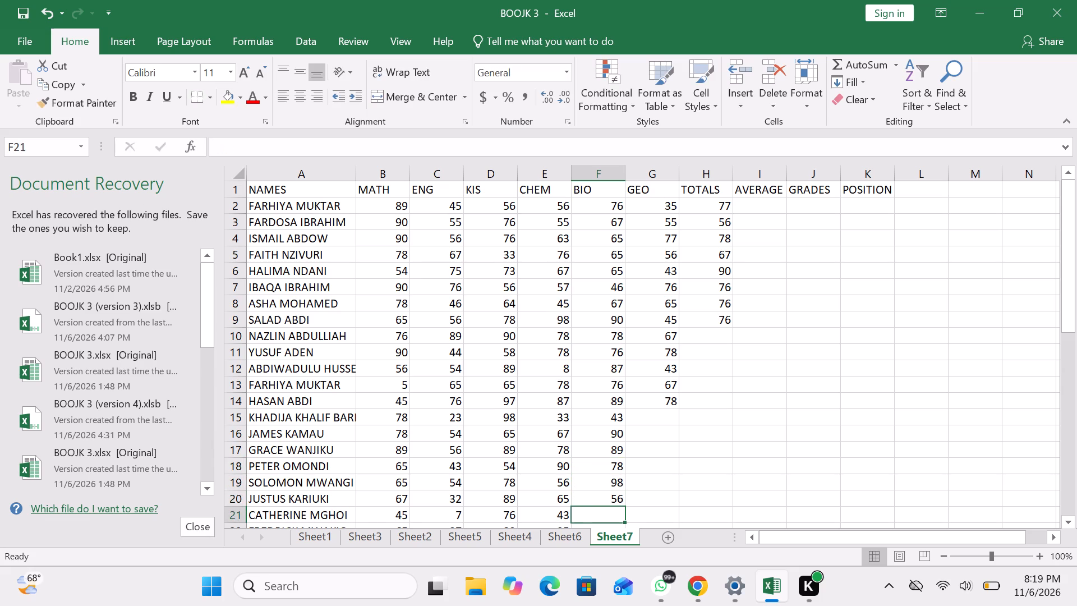
{"action": "type", "text": "78"}
{"action": "key", "text": "Down"}
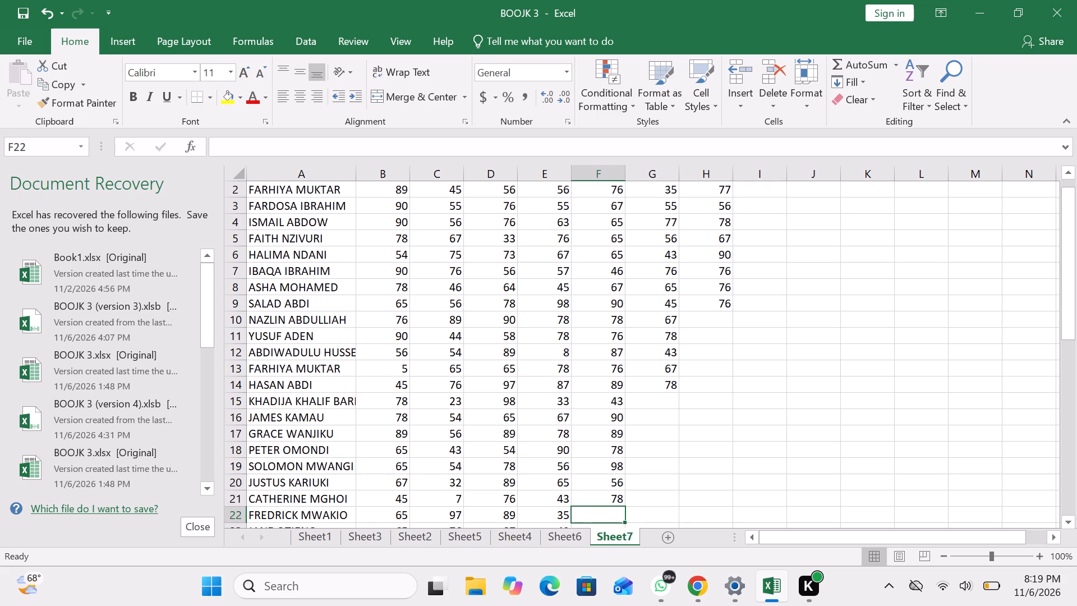
Enter the BIO marks 98, 67, 45, 56 and 76 in cells F22 to F26.
{"action": "type", "text": "98"}
{"action": "scroll", "coordinate": [609, 383], "scroll_direction": "down", "scroll_amount": 3}
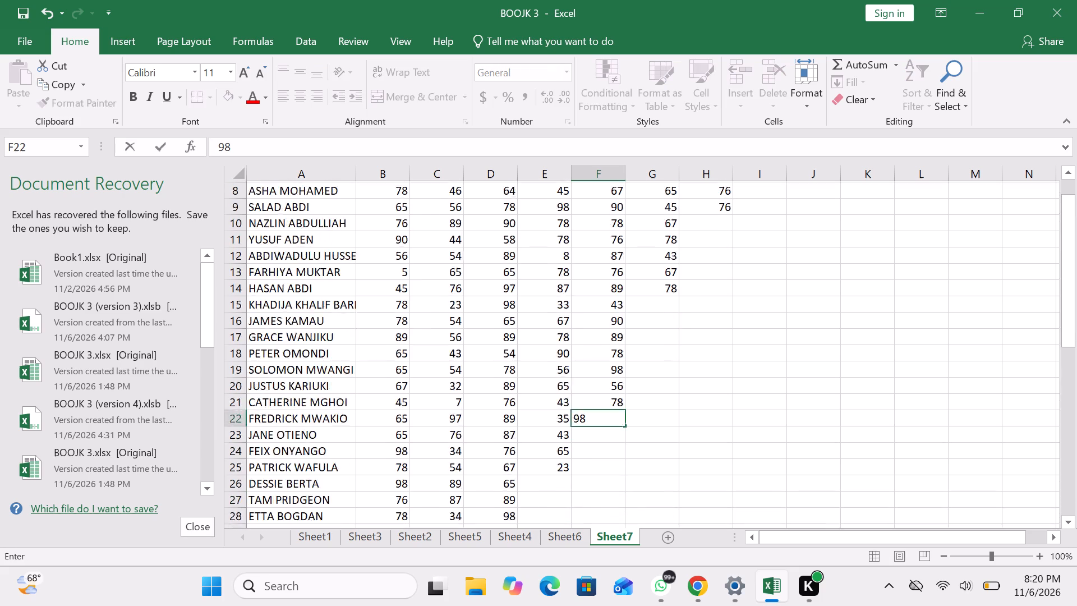
{"action": "scroll", "coordinate": [609, 383], "scroll_direction": "down", "scroll_amount": 8}
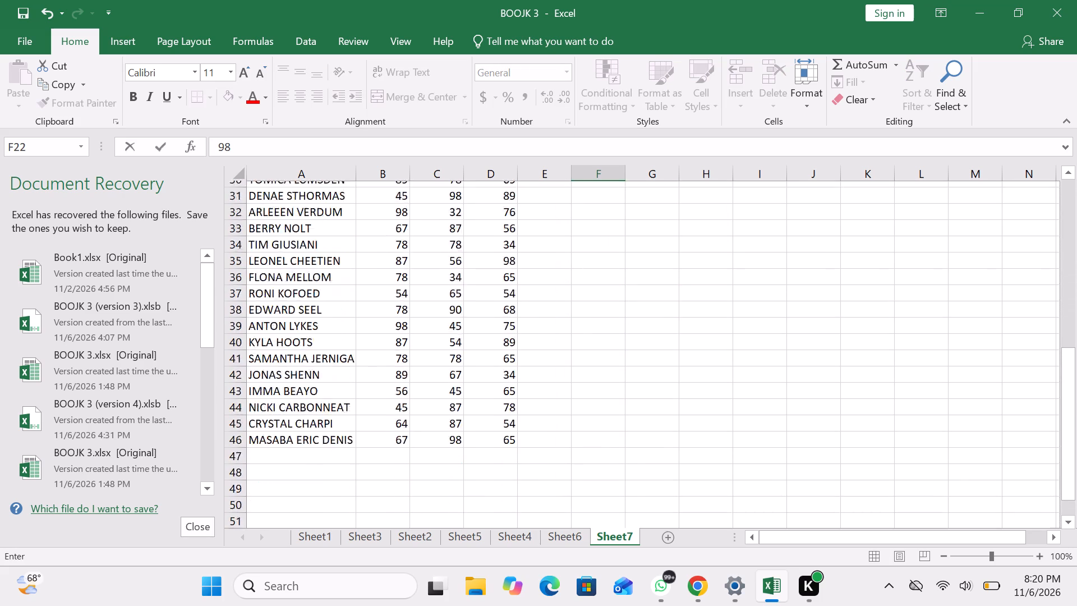
{"action": "scroll", "coordinate": [609, 383], "scroll_direction": "down", "scroll_amount": 1}
{"action": "scroll", "coordinate": [609, 383], "scroll_direction": "up", "scroll_amount": 7}
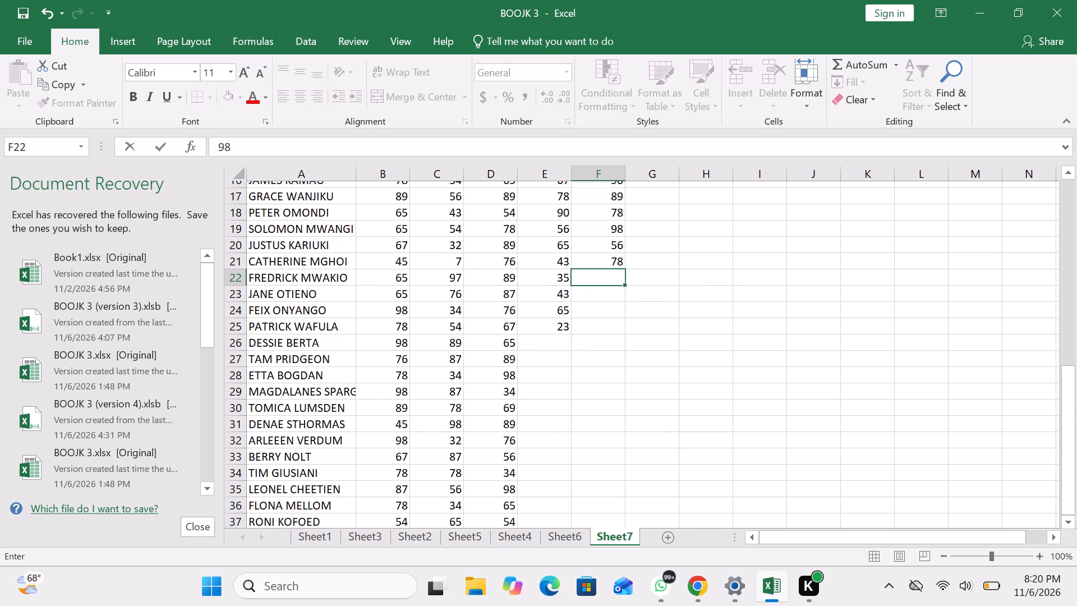
{"action": "key", "text": "Down"}
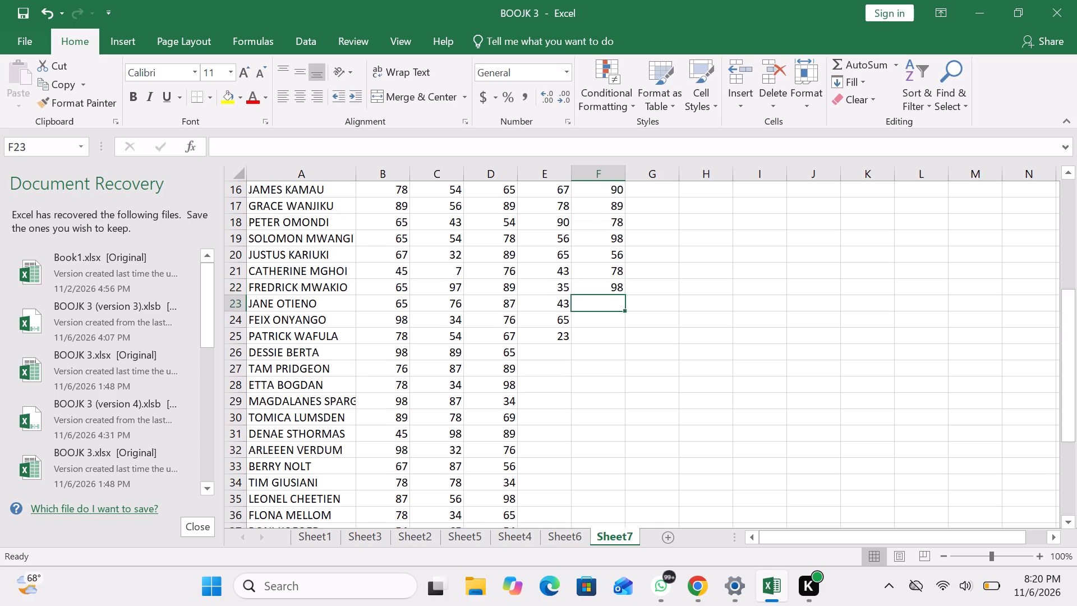
{"action": "type", "text": "67"}
{"action": "key", "text": "Down"}
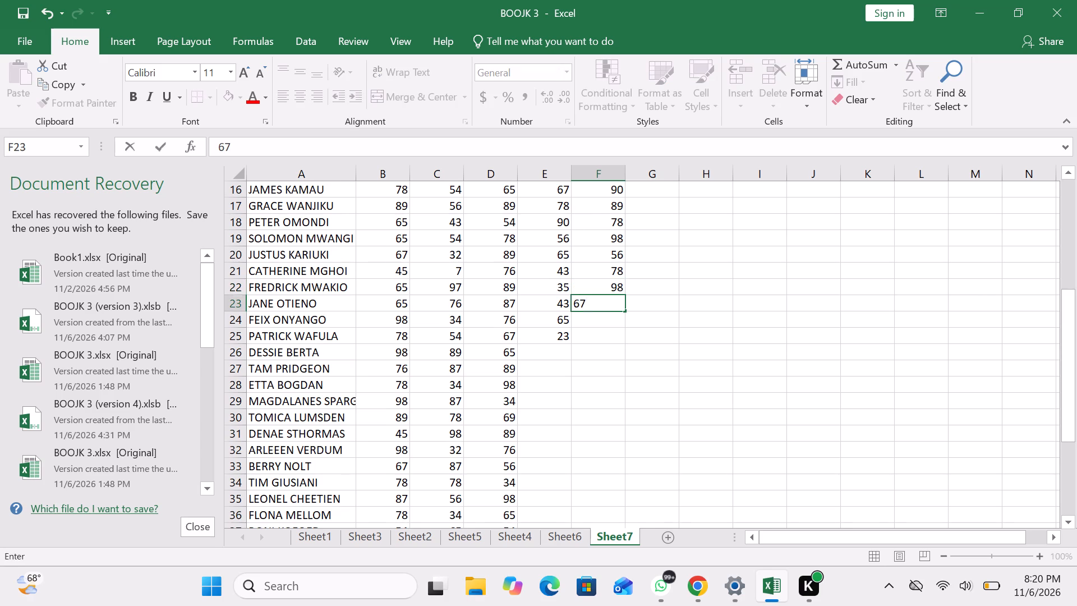
{"action": "type", "text": "45"}
{"action": "key", "text": "Down"}
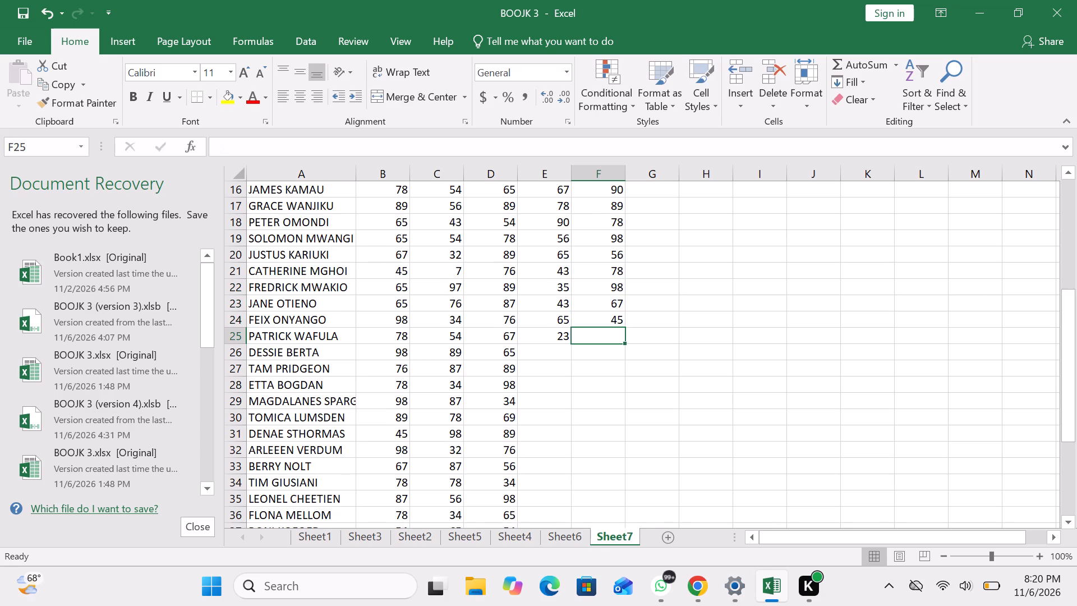
{"action": "type", "text": "56"}
{"action": "key", "text": "Down"}
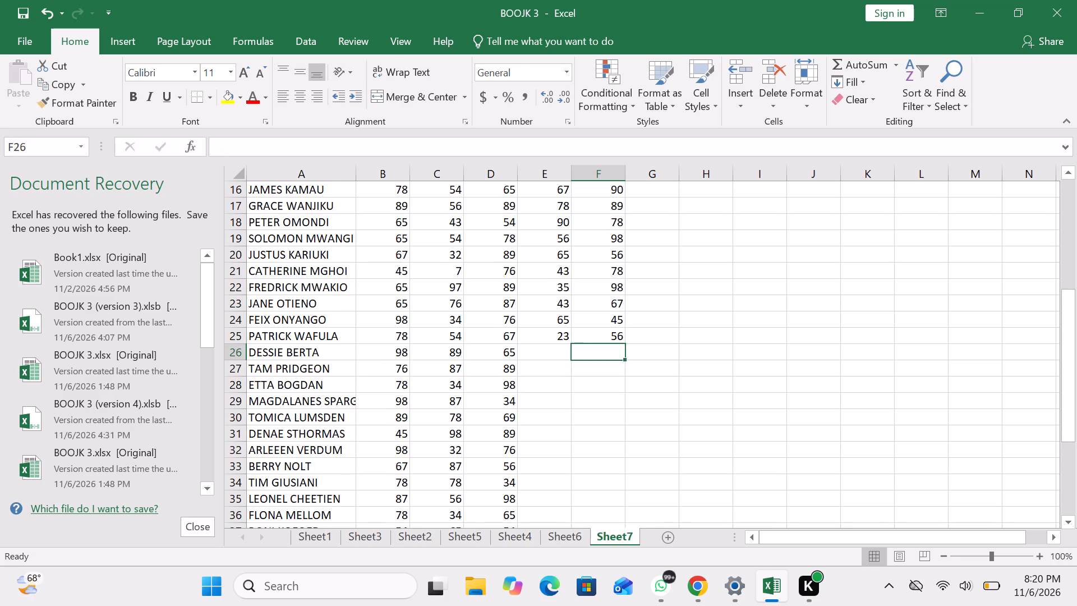
{"action": "type", "text": "76"}
{"action": "key", "text": "Left"}
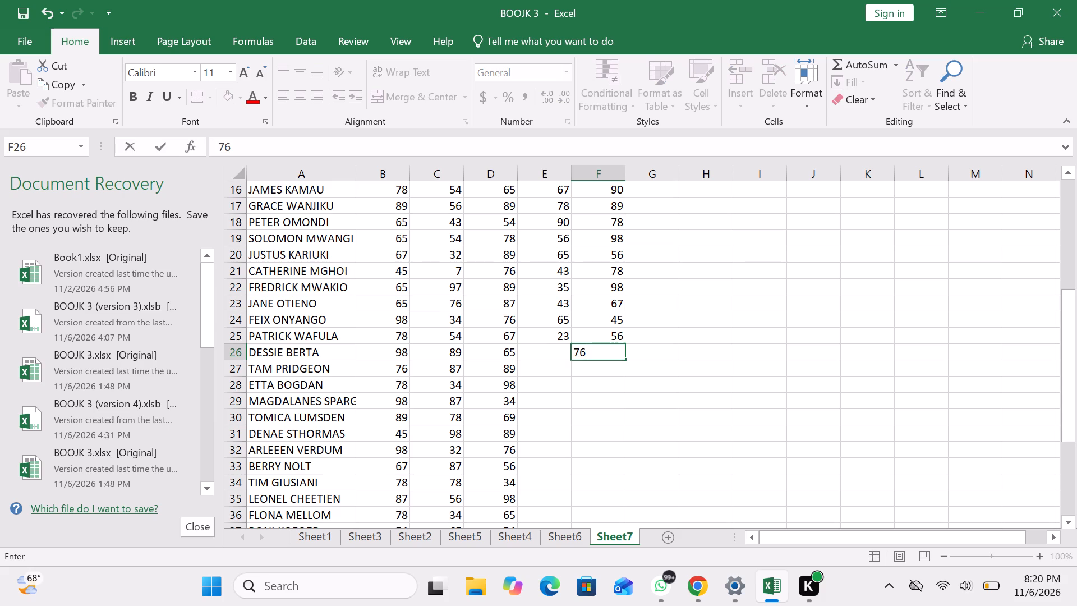
Continue the CHEM column with the marks 54, 67 and 34 in cells E26 to E28.
{"action": "type", "text": "54"}
{"action": "key", "text": "Down"}
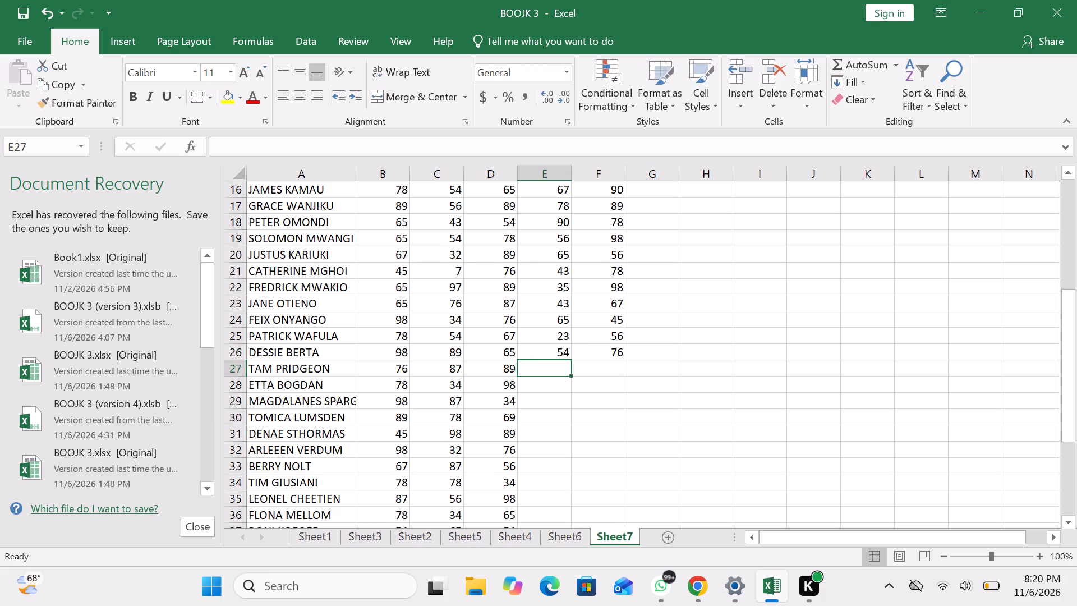
{"action": "type", "text": "67"}
{"action": "type", "text": "78"}
{"action": "key", "text": "BackSpace"}
{"action": "key", "text": "BackSpace"}
{"action": "key", "text": "BackSpace"}
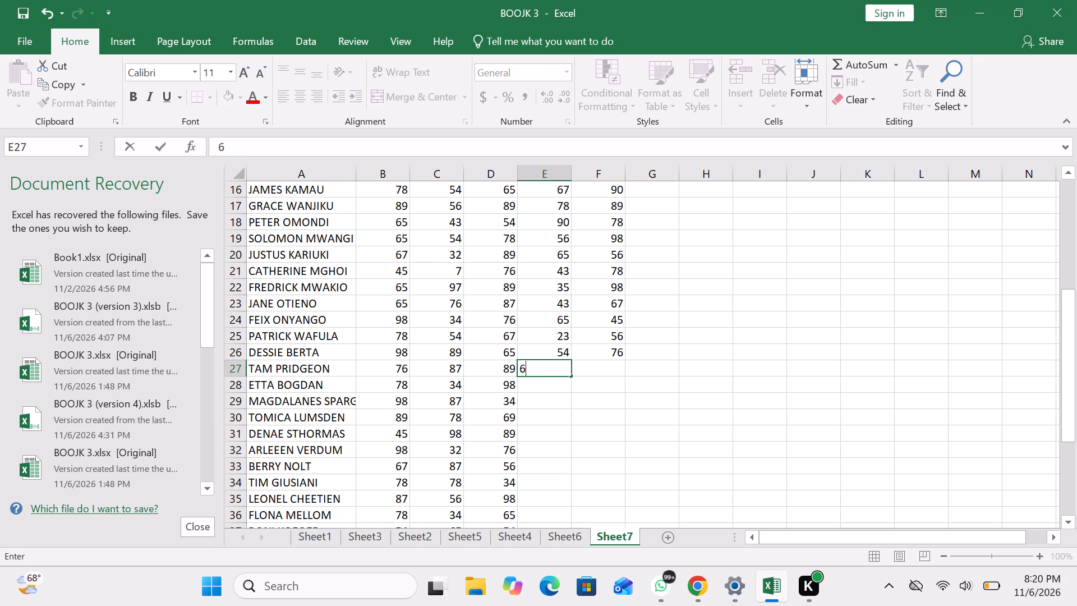
{"action": "key", "text": "7"}
{"action": "key", "text": "Down"}
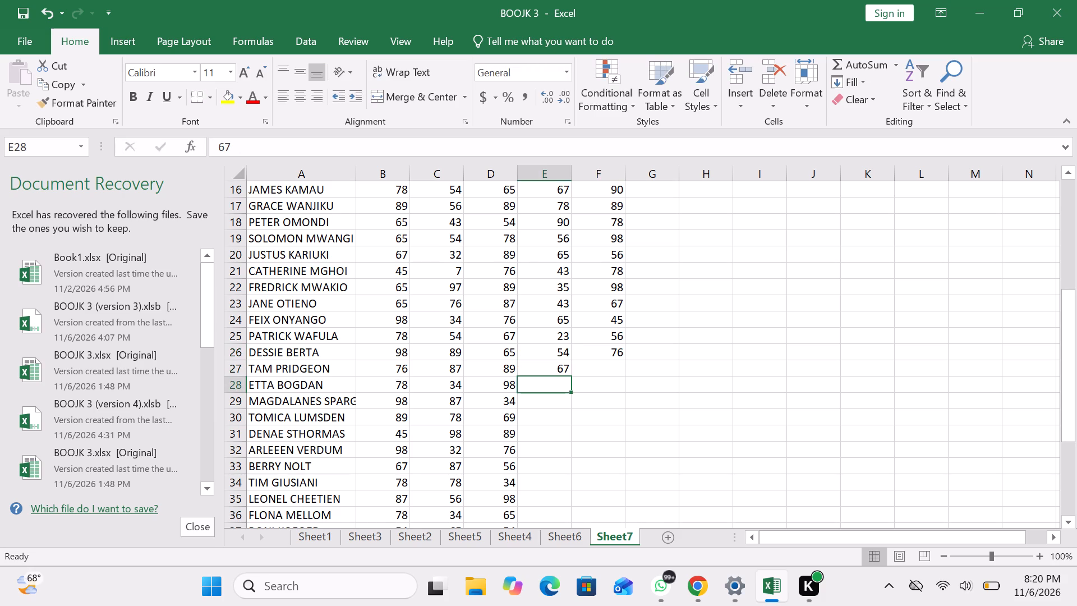
{"action": "type", "text": "34"}
{"action": "key", "text": "Down"}
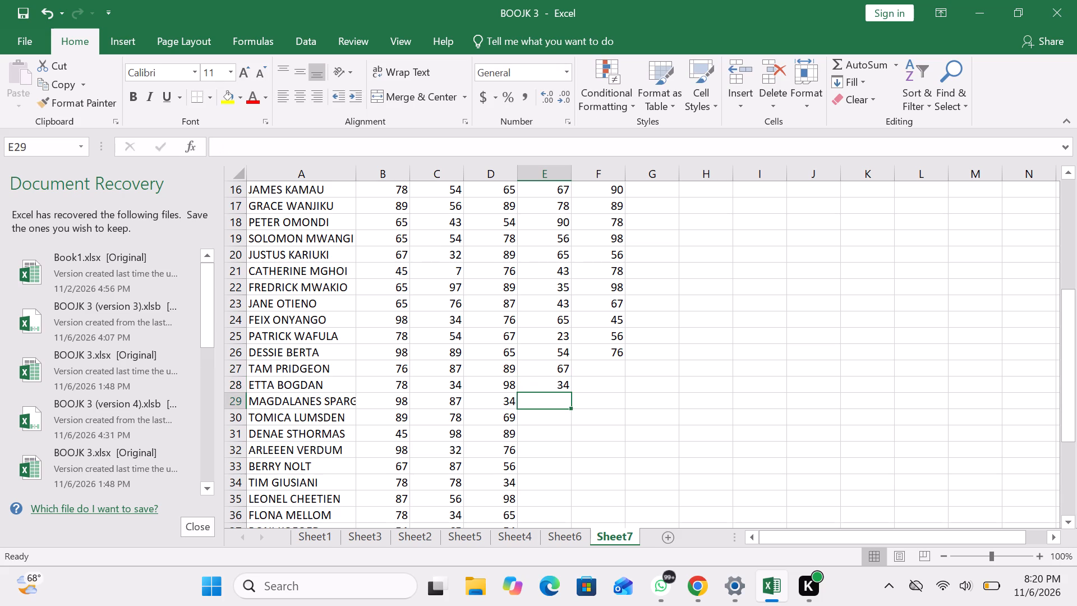
Continue the CHEM column with the marks 54, 65, 78 and 87 in cells E29 to E32.
{"action": "type", "text": "54"}
{"action": "key", "text": "Down"}
{"action": "type", "text": "65"}
{"action": "key", "text": "Down"}
{"action": "type", "text": "78"}
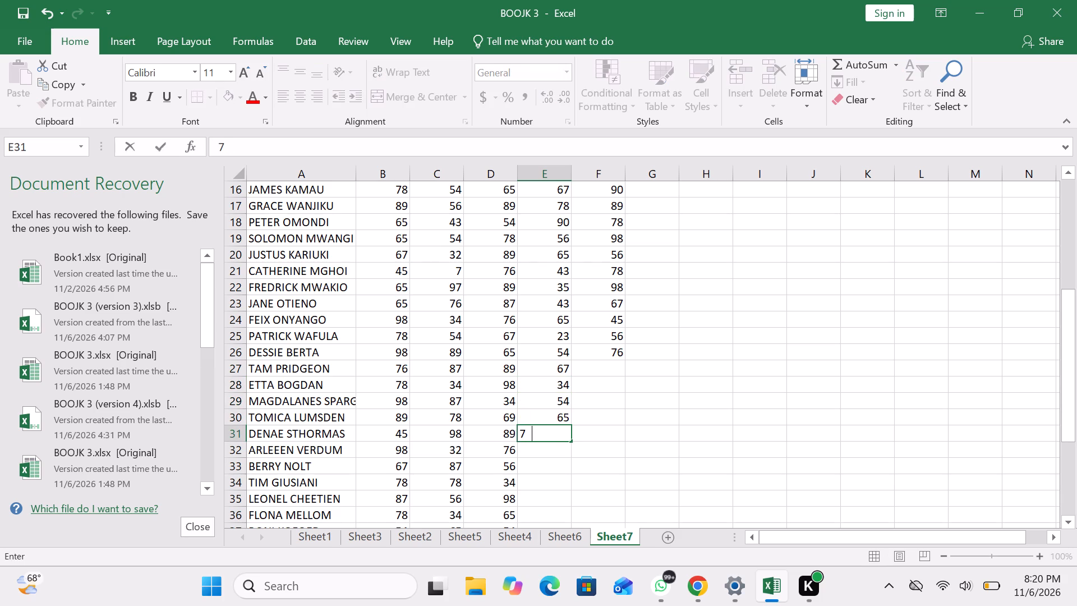
{"action": "key", "text": "Down"}
{"action": "type", "text": "87"}
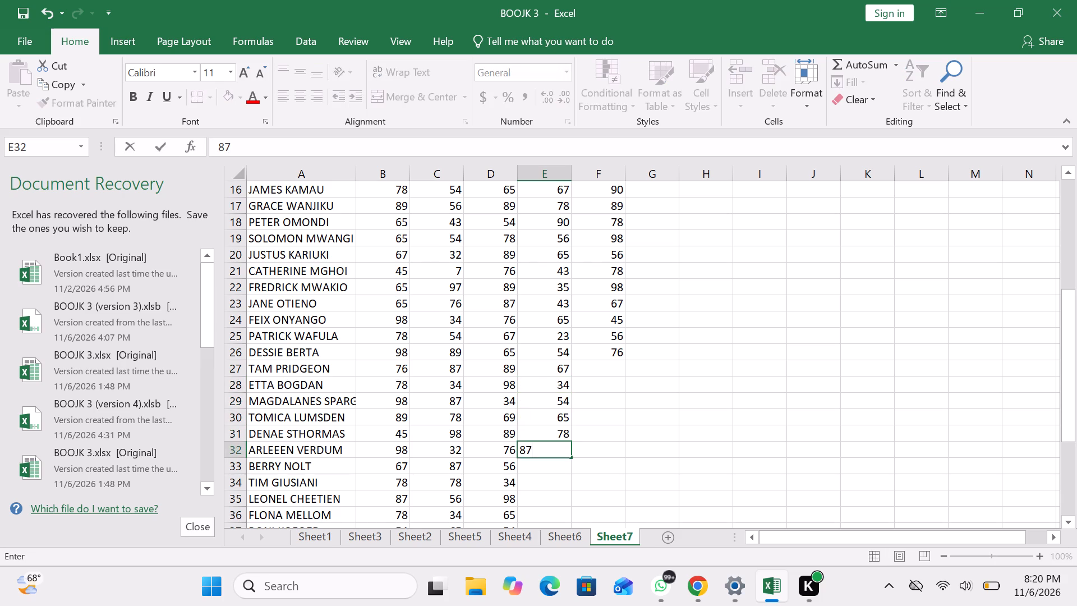
{"action": "key", "text": "Down"}
Enter the CHEM mark 54 in cell E34 and fill the skipped cell E33 with 65.
{"action": "key", "text": "Down"}
{"action": "type", "text": "54"}
{"action": "key", "text": "Down"}
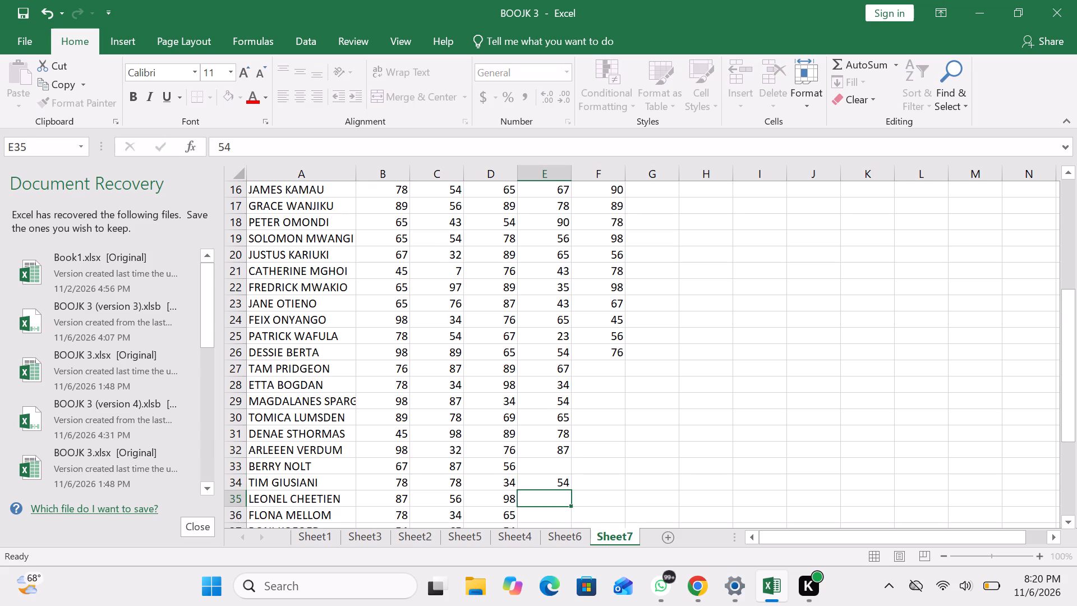
{"action": "key", "text": "Up"}
{"action": "key", "text": "Up"}
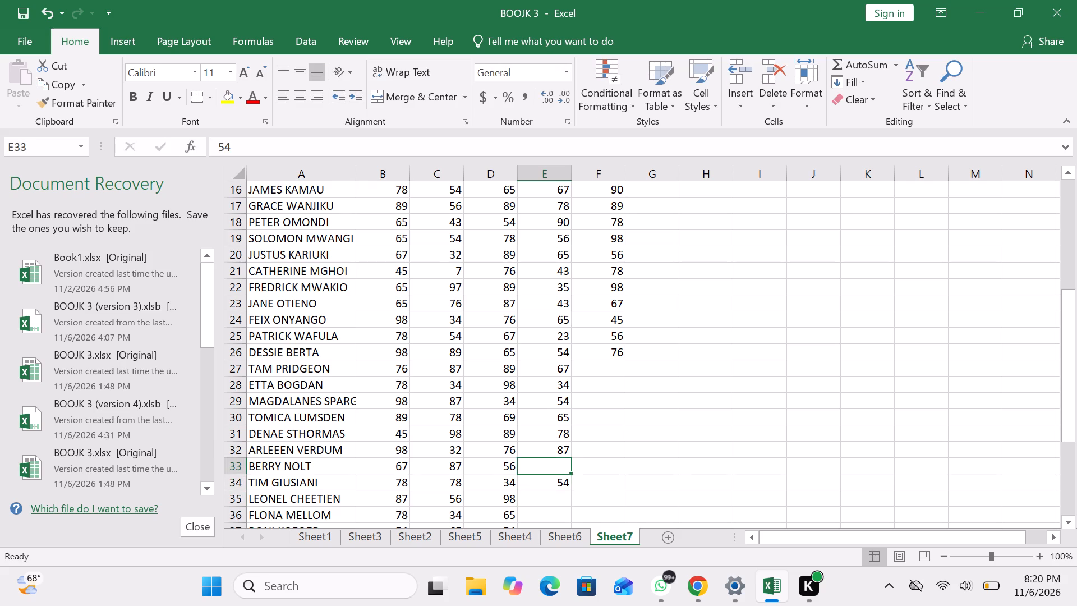
{"action": "type", "text": "654"}
{"action": "key", "text": "BackSpace"}
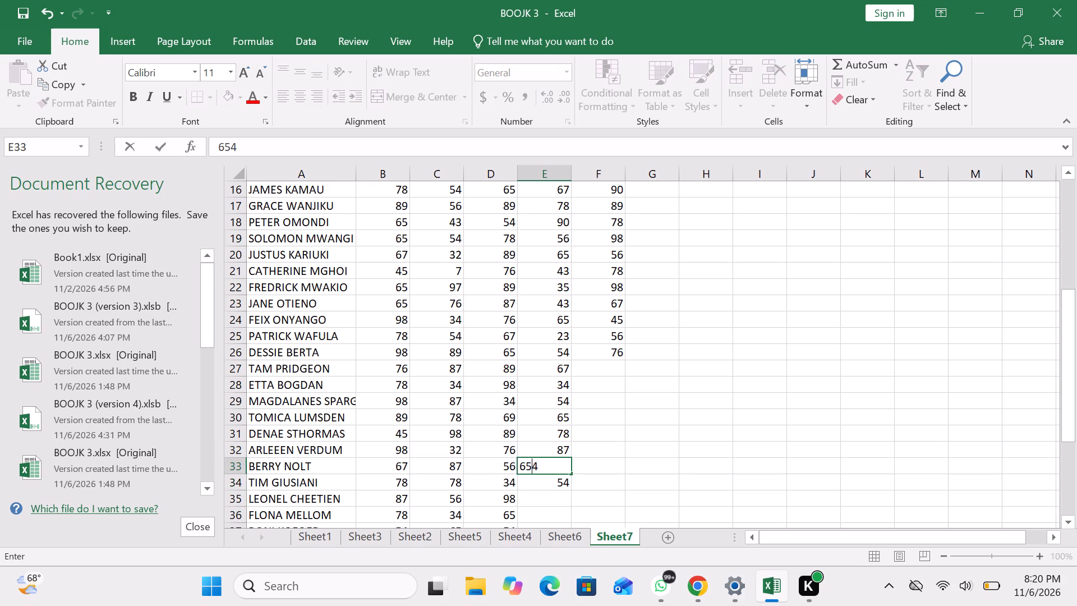
{"action": "scroll", "coordinate": [609, 383], "scroll_direction": "down", "scroll_amount": 3}
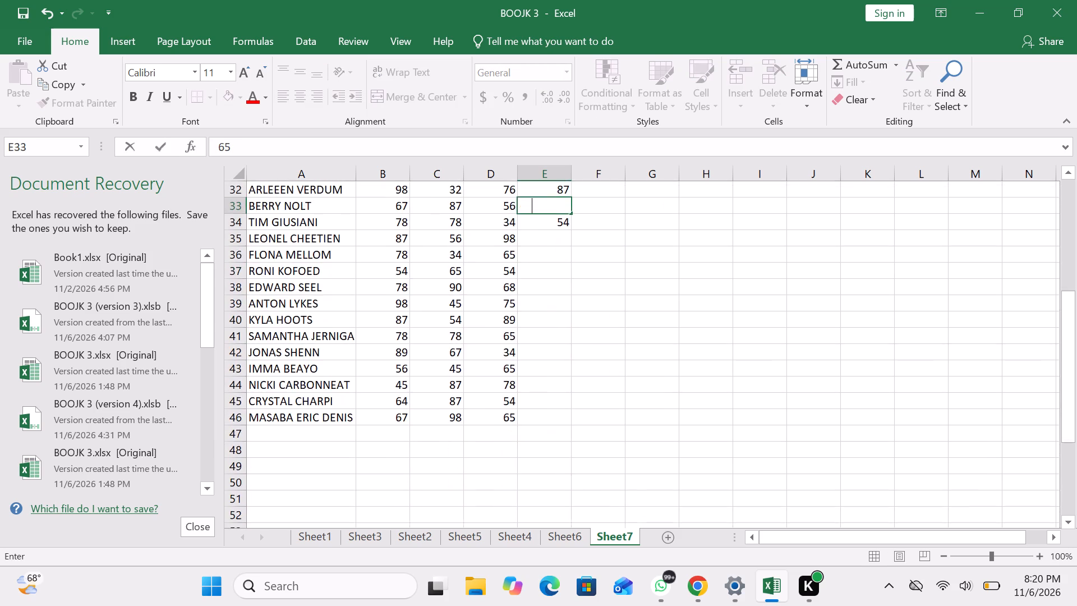
{"action": "scroll", "coordinate": [609, 383], "scroll_direction": "up", "scroll_amount": 2}
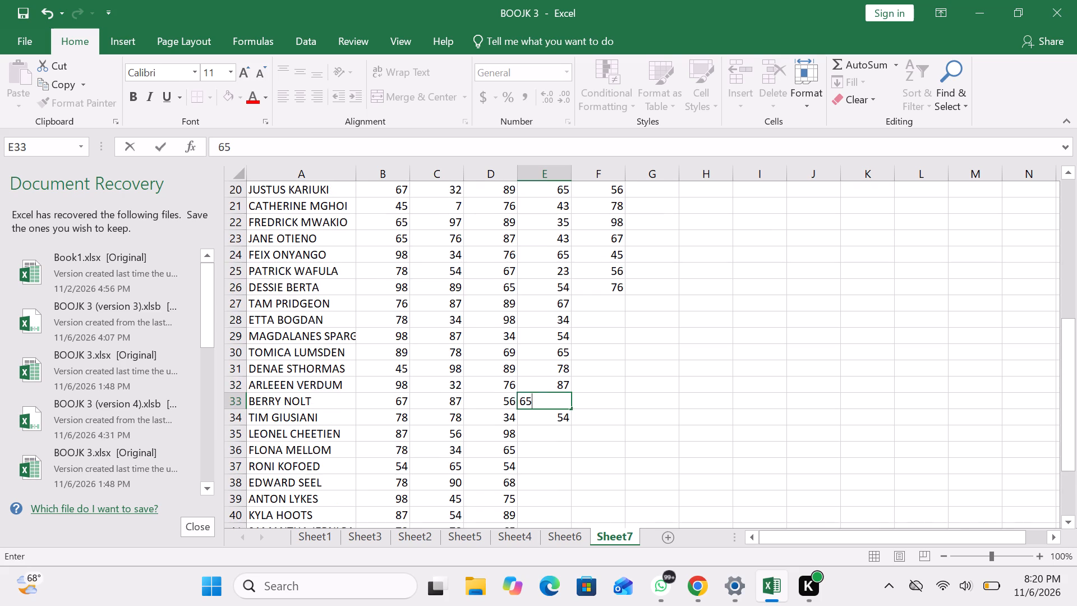